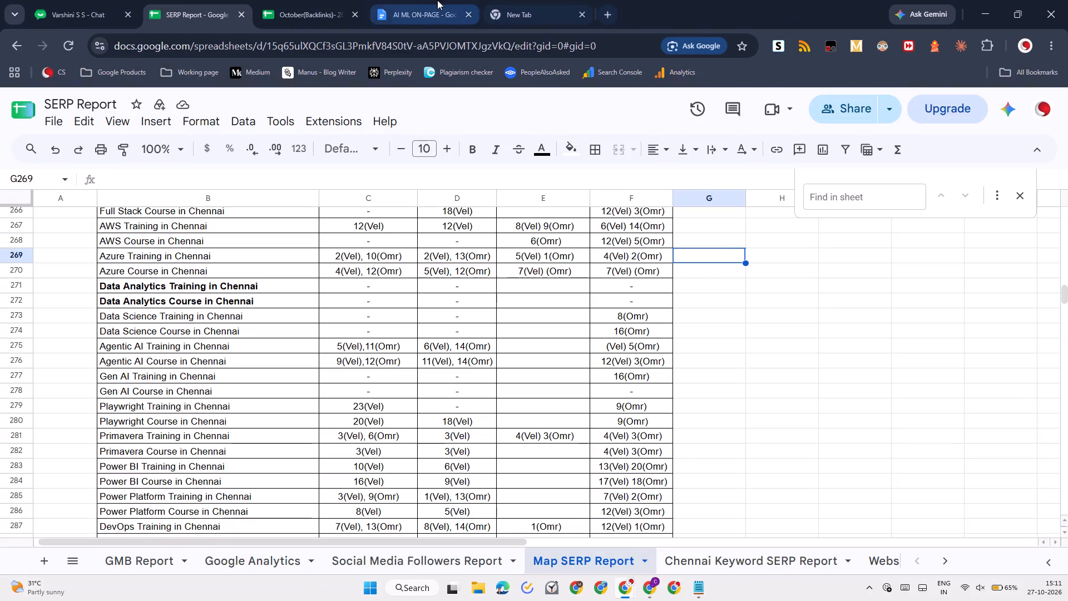
In the AI ML ON-PAGE document, rename the document tab "Tab 2" as 1.
{"action": "double_click", "coordinate": [409, 0]}
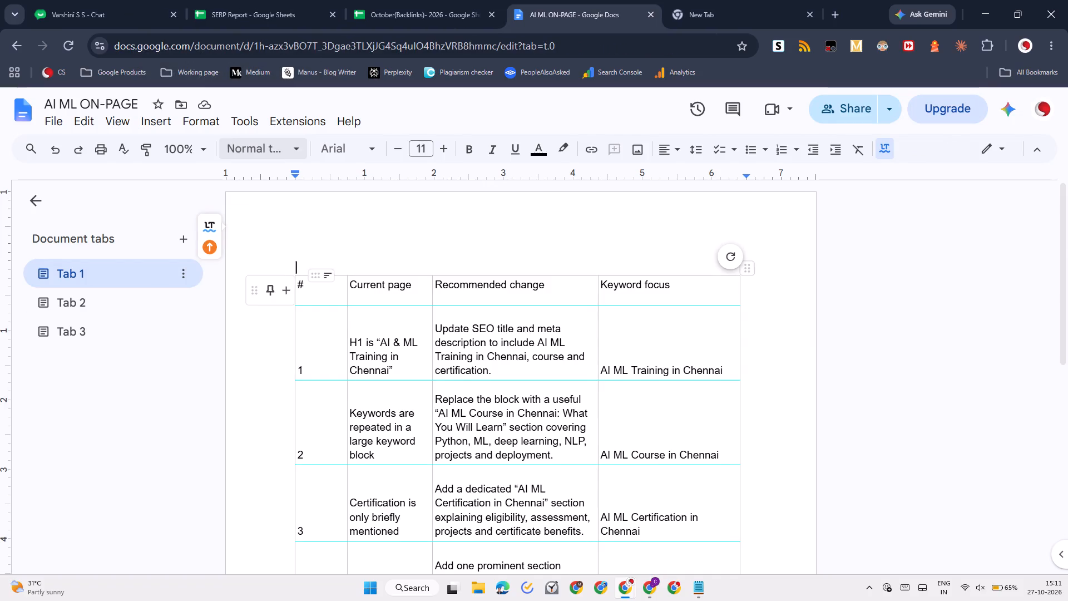
{"action": "scroll", "coordinate": [336, 312], "scroll_direction": "down", "scroll_amount": 2}
{"action": "scroll", "coordinate": [336, 312], "scroll_direction": "up", "scroll_amount": 1}
{"action": "left_click", "coordinate": [107, 311]}
{"action": "right_click", "coordinate": [107, 311]}
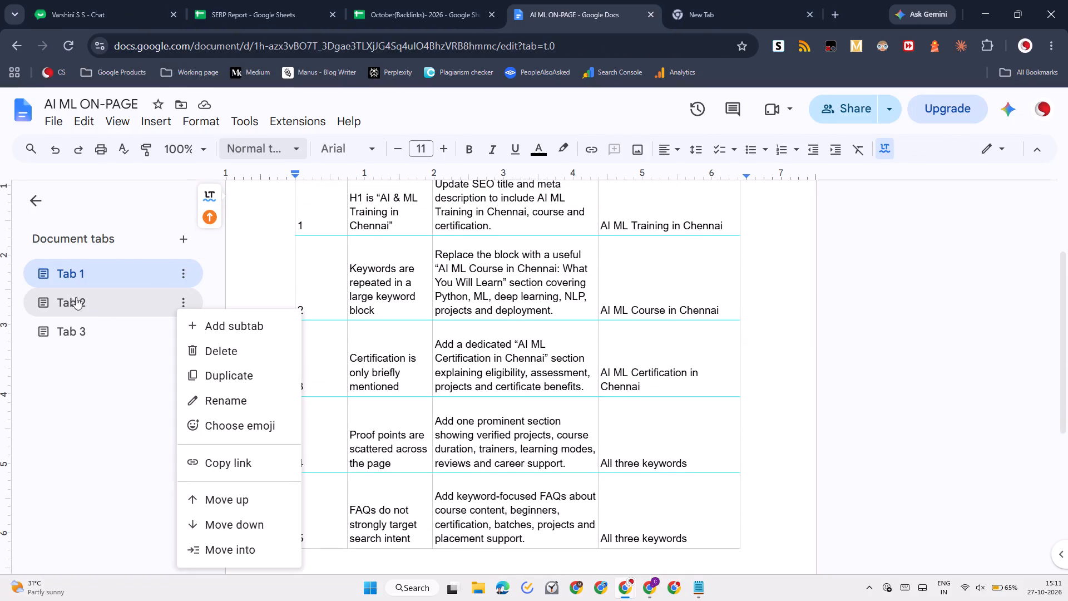
{"action": "left_click", "coordinate": [65, 293]}
{"action": "double_click", "coordinate": [70, 298]}
{"action": "left_click", "coordinate": [348, 293]}
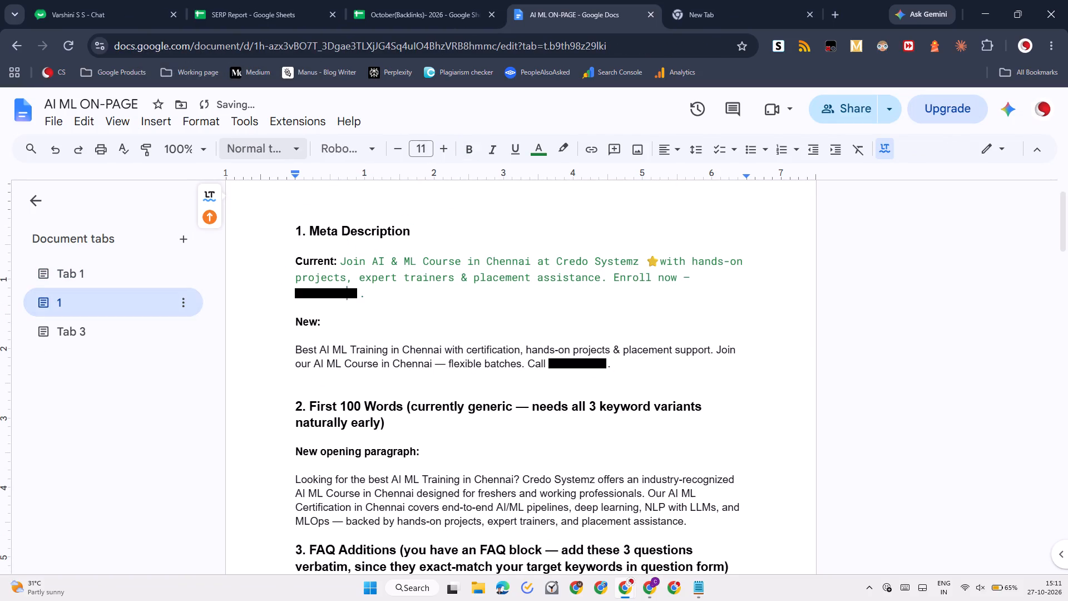
Open Tab 3 of the document and review the planned heading, subtitle, card and tool changes in Sections 1 and 2.
{"action": "left_click", "coordinate": [118, 333]}
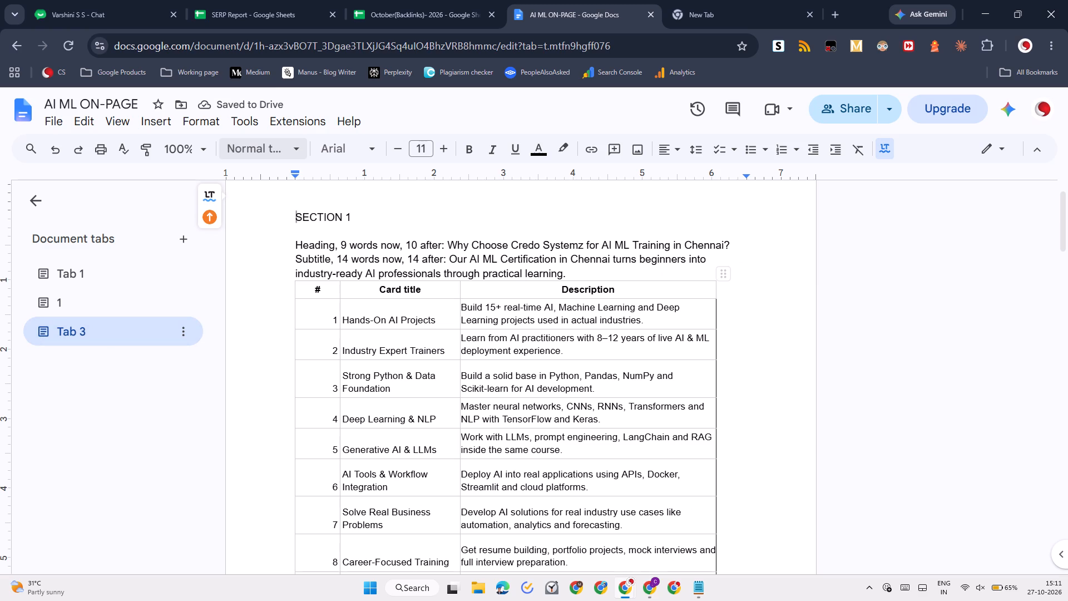
{"action": "scroll", "coordinate": [423, 350], "scroll_direction": "up", "scroll_amount": 2}
{"action": "scroll", "coordinate": [423, 350], "scroll_direction": "down", "scroll_amount": 1}
{"action": "scroll", "coordinate": [423, 350], "scroll_direction": "up", "scroll_amount": 1}
{"action": "scroll", "coordinate": [439, 311], "scroll_direction": "down", "scroll_amount": 1}
{"action": "scroll", "coordinate": [443, 299], "scroll_direction": "up", "scroll_amount": 1}
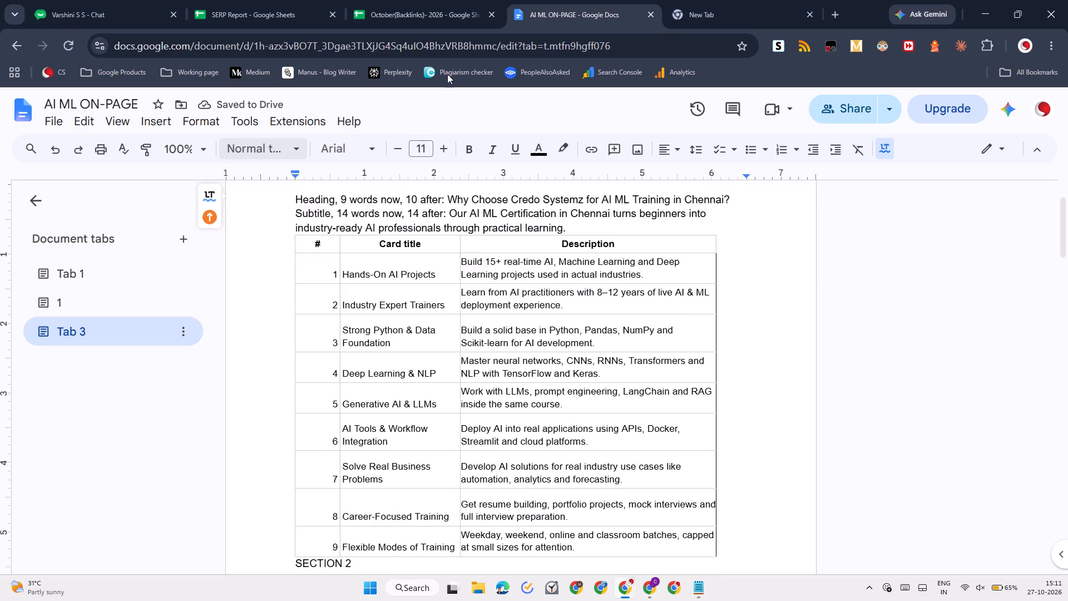
{"action": "scroll", "coordinate": [398, 354], "scroll_direction": "down", "scroll_amount": 1}
{"action": "scroll", "coordinate": [398, 361], "scroll_direction": "up", "scroll_amount": 2}
{"action": "scroll", "coordinate": [398, 366], "scroll_direction": "down", "scroll_amount": 1}
{"action": "scroll", "coordinate": [398, 367], "scroll_direction": "up", "scroll_amount": 1}
{"action": "scroll", "coordinate": [398, 367], "scroll_direction": "down", "scroll_amount": 3}
{"action": "scroll", "coordinate": [398, 367], "scroll_direction": "up", "scroll_amount": 2}
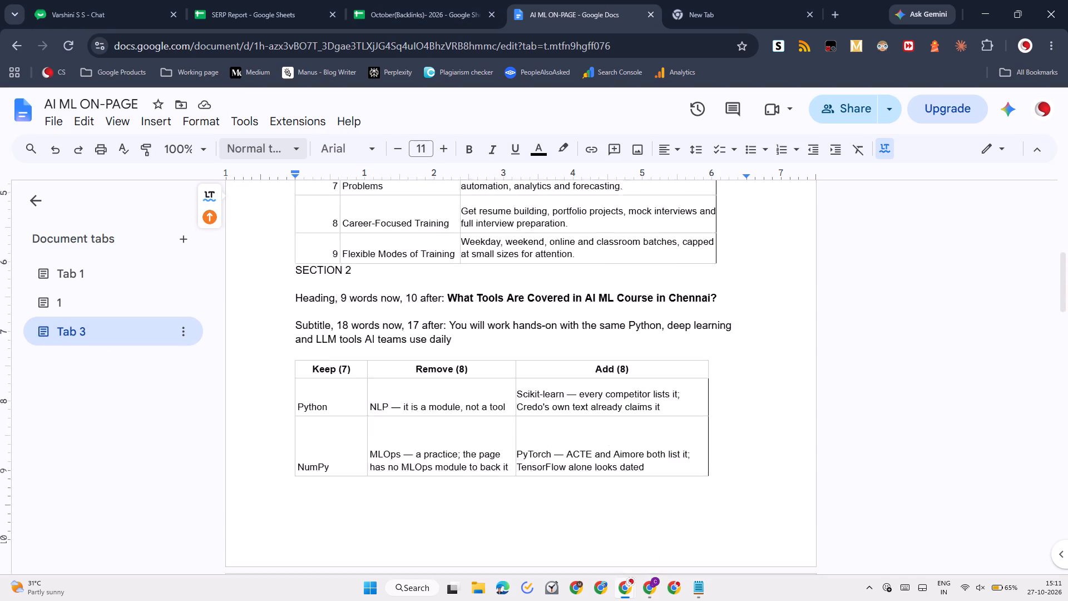
{"action": "scroll", "coordinate": [398, 367], "scroll_direction": "down", "scroll_amount": 5}
{"action": "scroll", "coordinate": [398, 367], "scroll_direction": "up", "scroll_amount": 1}
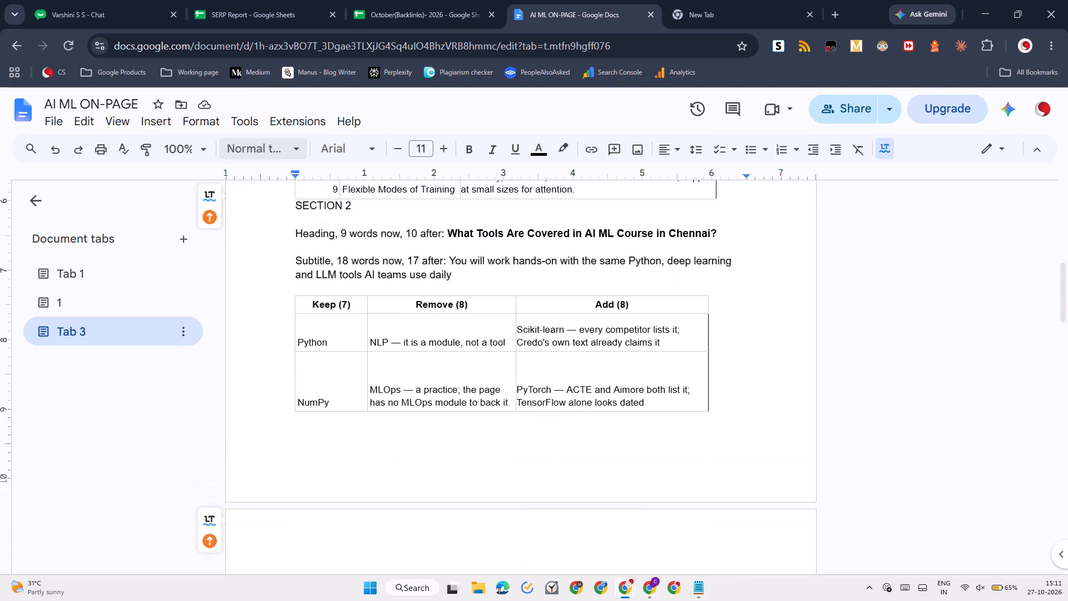
Review the rest of Tab 3, from the Section 3 placement support changes to the freshers section, and return to Section 2.
{"action": "scroll", "coordinate": [398, 367], "scroll_direction": "down", "scroll_amount": 8}
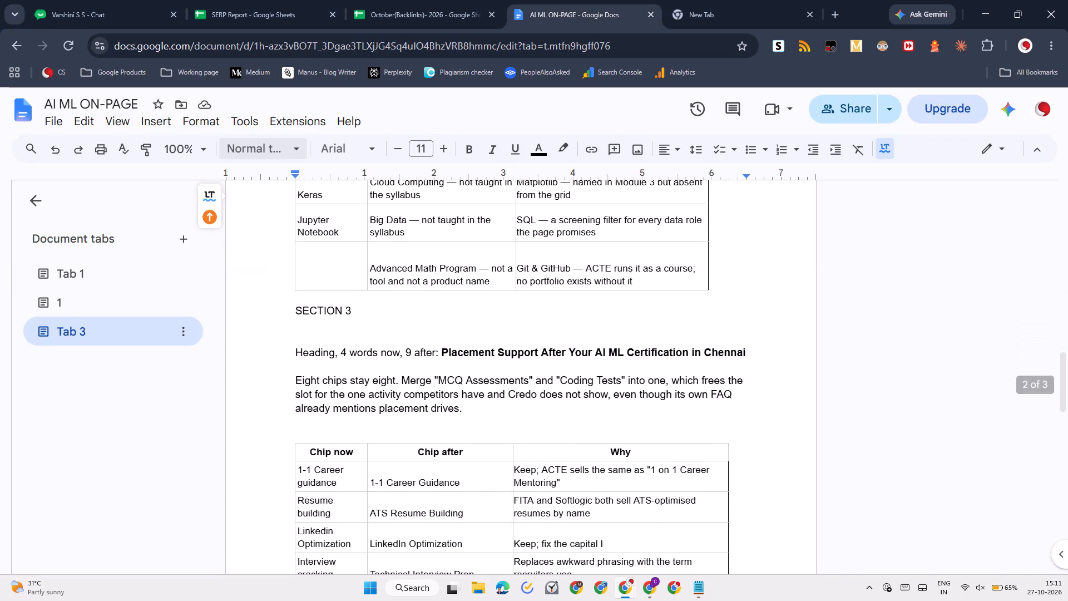
{"action": "scroll", "coordinate": [399, 366], "scroll_direction": "down", "scroll_amount": 8}
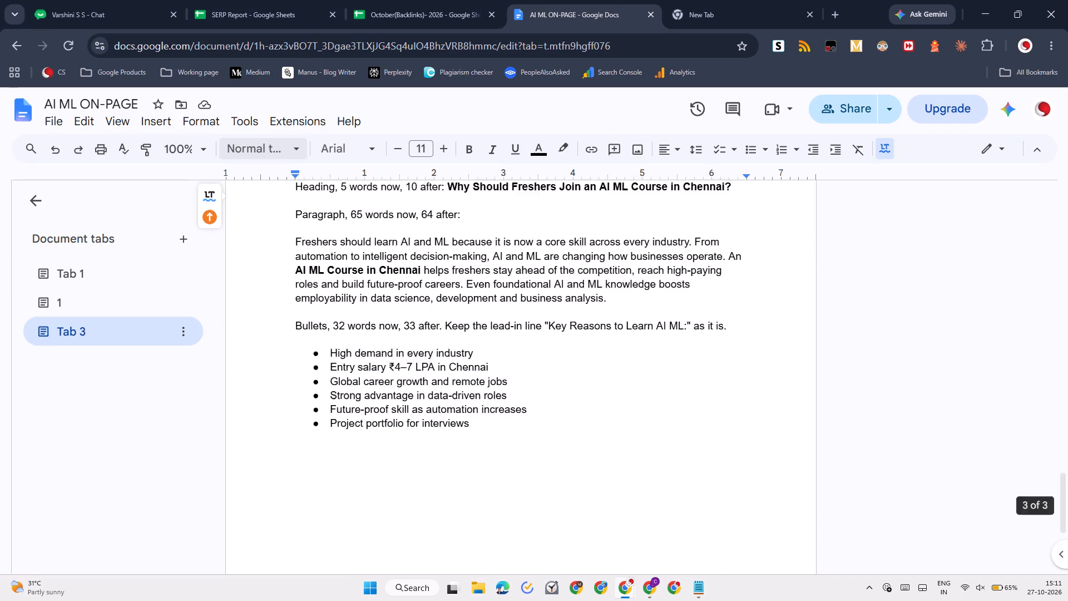
{"action": "scroll", "coordinate": [399, 366], "scroll_direction": "up", "scroll_amount": 8}
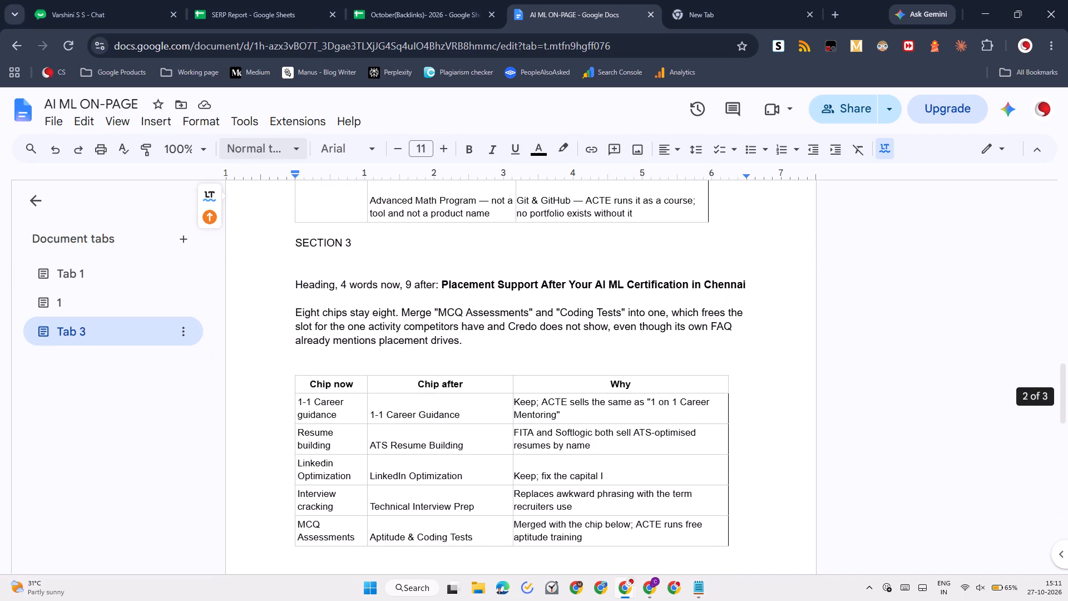
{"action": "scroll", "coordinate": [399, 366], "scroll_direction": "up", "scroll_amount": 2}
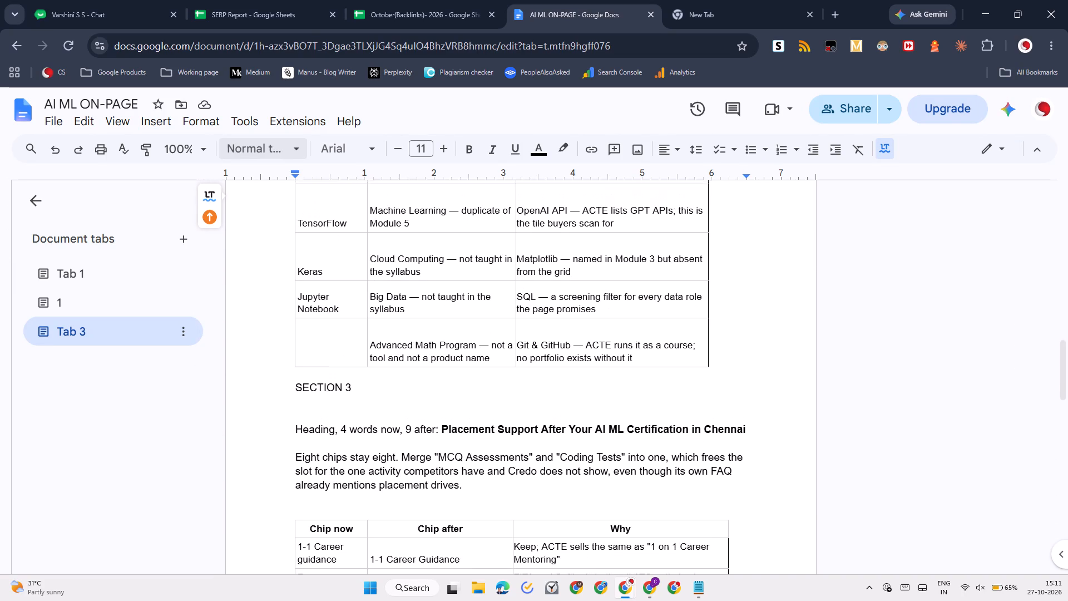
{"action": "scroll", "coordinate": [399, 366], "scroll_direction": "up", "scroll_amount": 5}
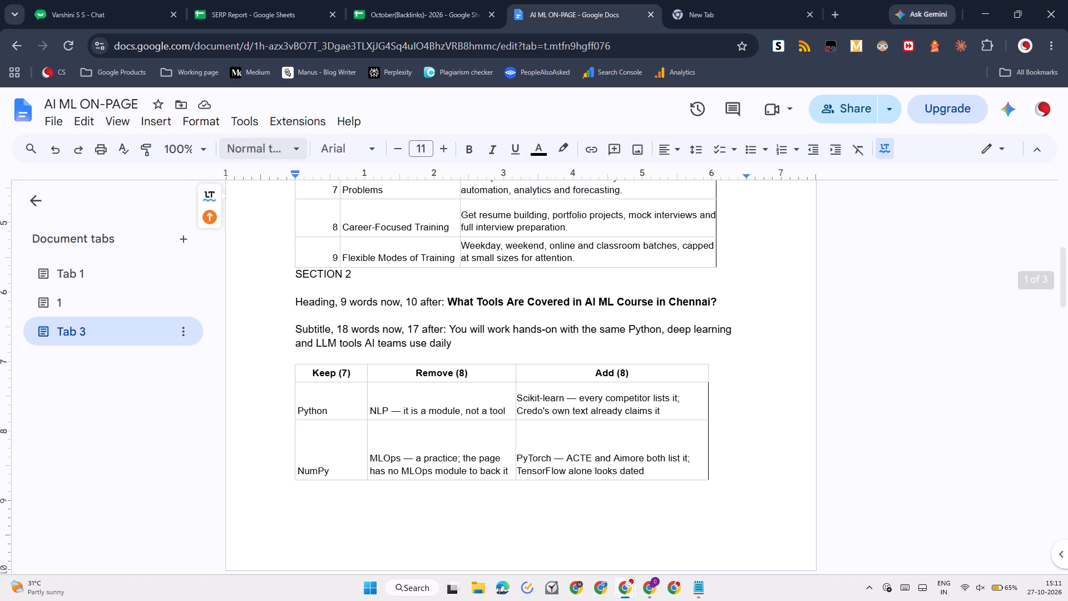
{"action": "scroll", "coordinate": [399, 366], "scroll_direction": "up", "scroll_amount": 3}
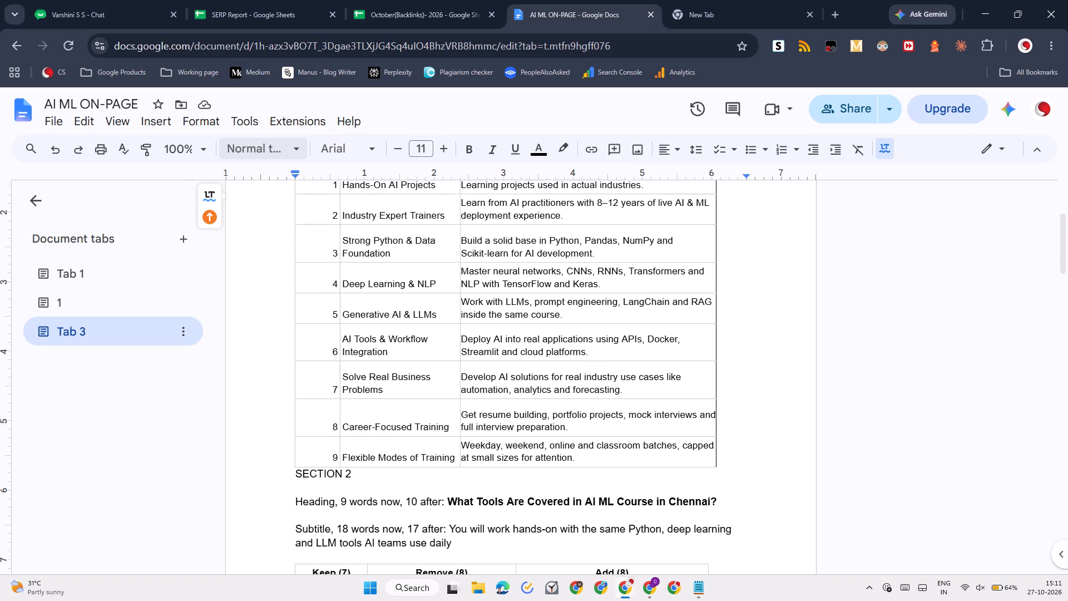
{"action": "scroll", "coordinate": [399, 366], "scroll_direction": "down", "scroll_amount": 4}
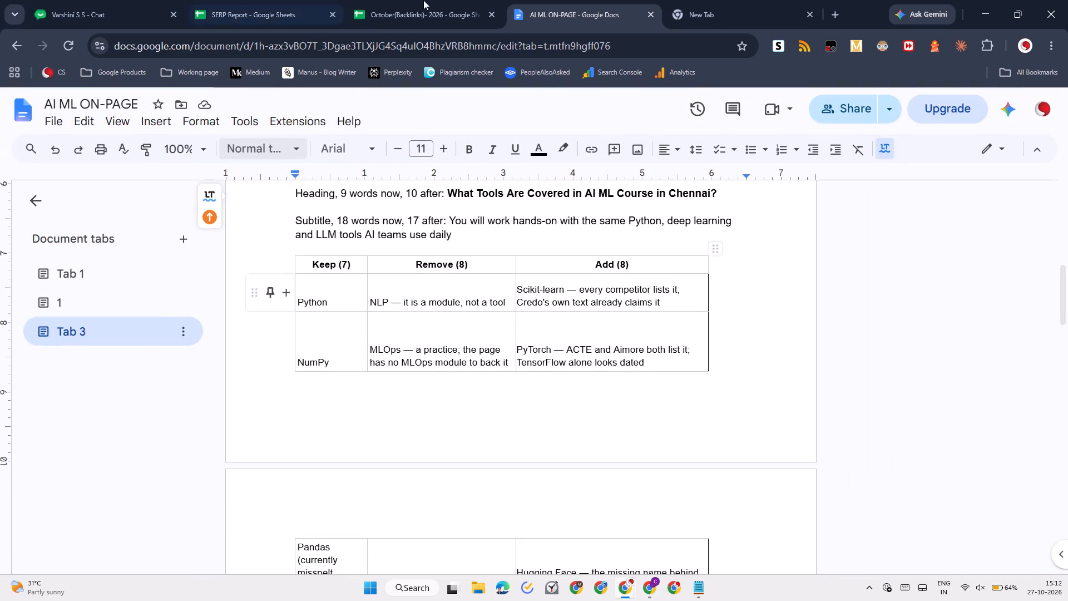
In the blank browser tab, open the AI & ML page saved in the Working page bookmarks.
{"action": "left_click", "coordinate": [790, 0]}
{"action": "left_click", "coordinate": [126, 68]}
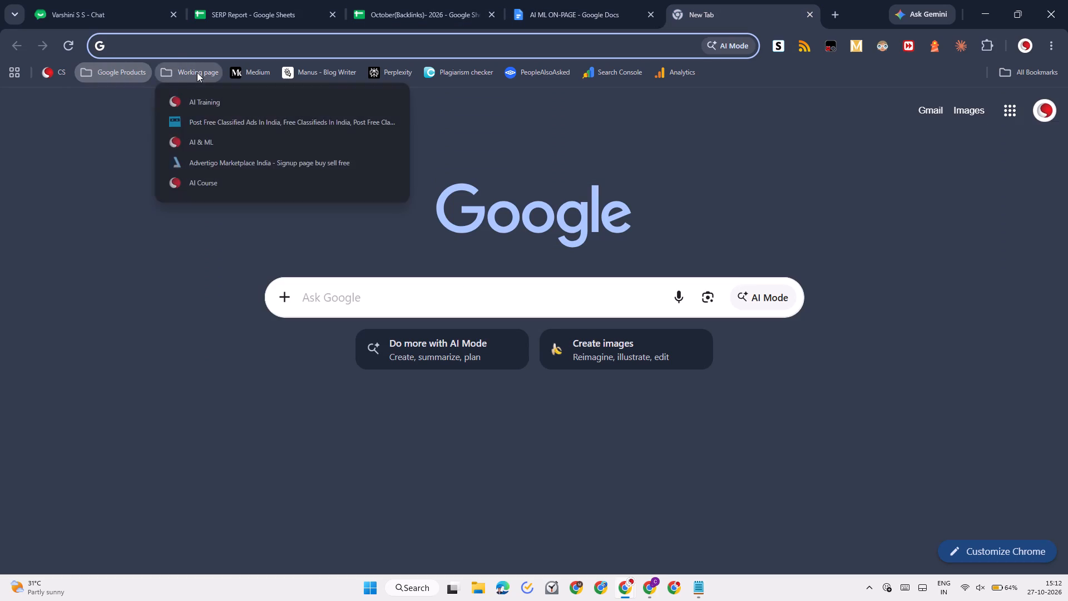
{"action": "left_click", "coordinate": [198, 72]}
{"action": "left_click", "coordinate": [198, 72]}
{"action": "left_click", "coordinate": [236, 183]}
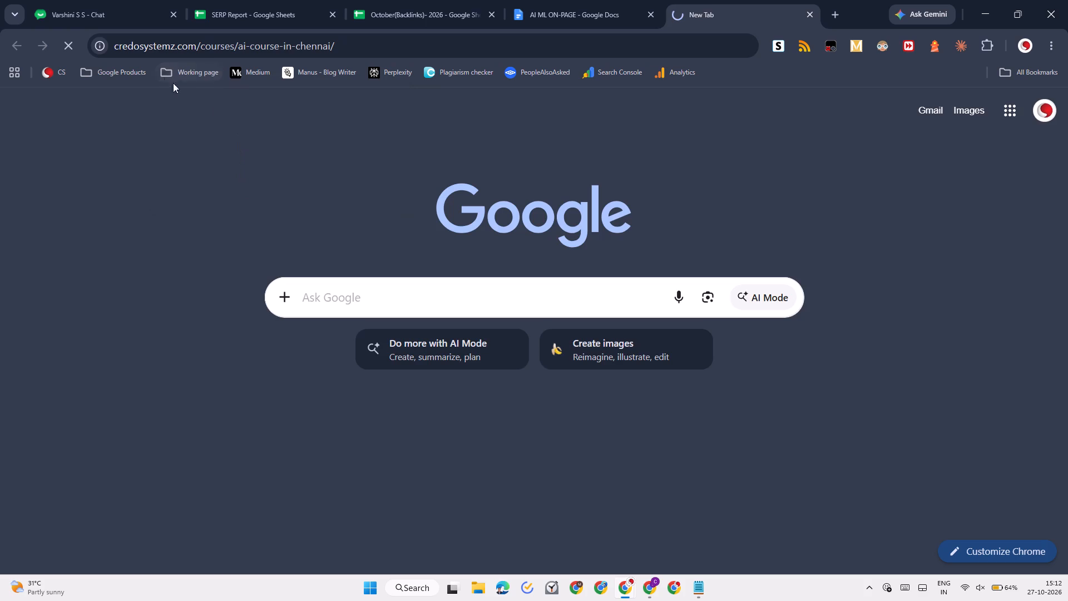
{"action": "left_click", "coordinate": [186, 71]}
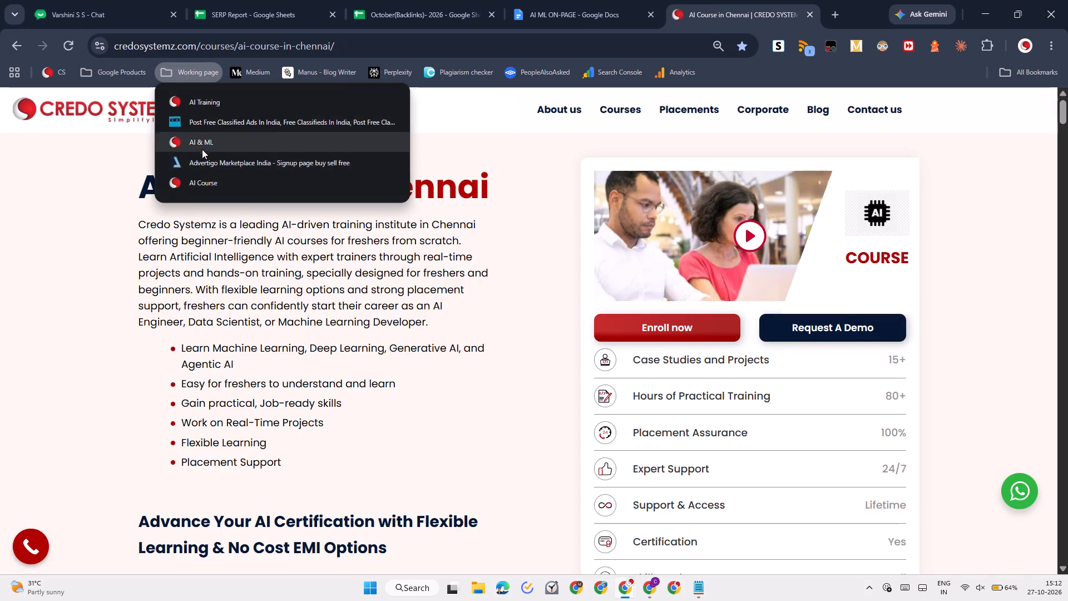
{"action": "left_click", "coordinate": [202, 147]}
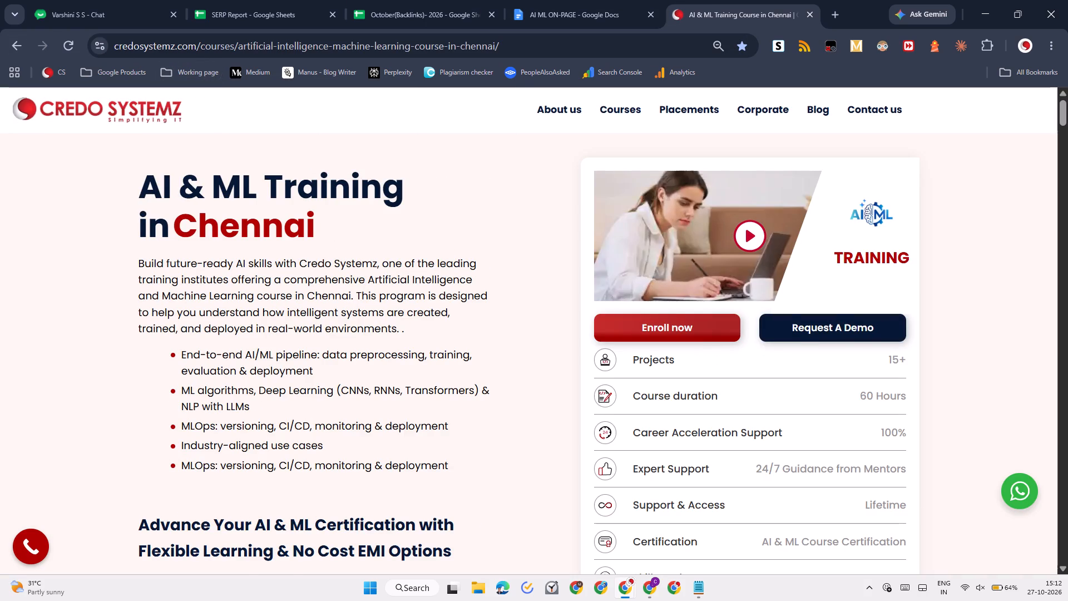
Examine the live AI & ML training page from its introduction to the section on tools covered in the course.
{"action": "scroll", "coordinate": [269, 283], "scroll_direction": "up", "scroll_amount": 1}
{"action": "scroll", "coordinate": [269, 283], "scroll_direction": "down", "scroll_amount": 1}
{"action": "scroll", "coordinate": [269, 283], "scroll_direction": "up", "scroll_amount": 1}
{"action": "scroll", "coordinate": [269, 283], "scroll_direction": "down", "scroll_amount": 1}
{"action": "scroll", "coordinate": [269, 283], "scroll_direction": "up", "scroll_amount": 1}
{"action": "scroll", "coordinate": [271, 283], "scroll_direction": "down", "scroll_amount": 1}
{"action": "scroll", "coordinate": [272, 283], "scroll_direction": "up", "scroll_amount": 1}
{"action": "scroll", "coordinate": [318, 359], "scroll_direction": "up", "scroll_amount": 2}
{"action": "scroll", "coordinate": [322, 363], "scroll_direction": "down", "scroll_amount": 1}
{"action": "scroll", "coordinate": [325, 366], "scroll_direction": "up", "scroll_amount": 1}
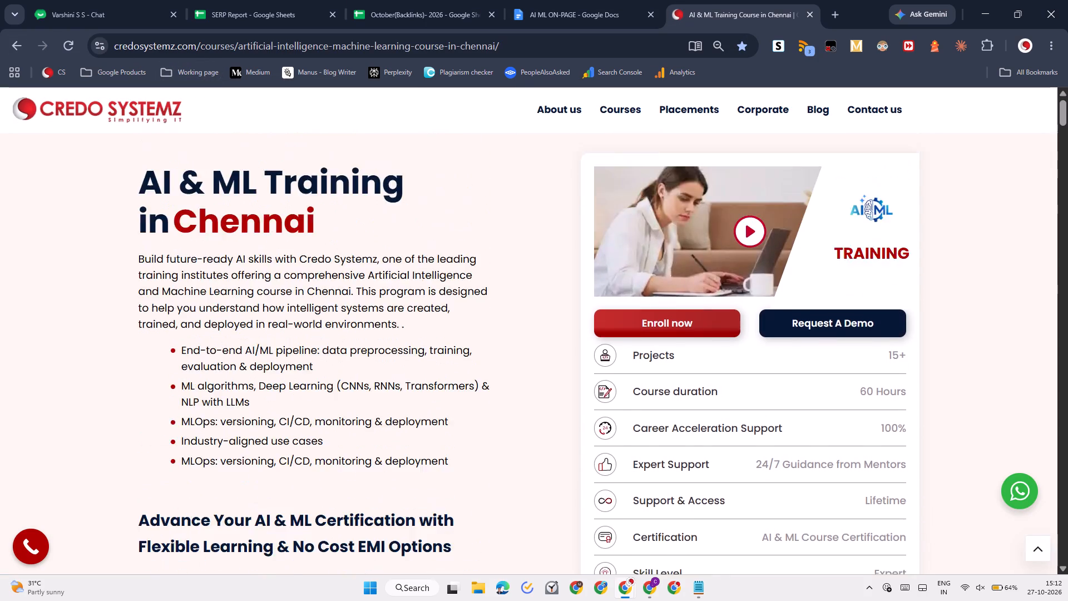
{"action": "scroll", "coordinate": [325, 367], "scroll_direction": "down", "scroll_amount": 13}
{"action": "scroll", "coordinate": [325, 366], "scroll_direction": "up", "scroll_amount": 2}
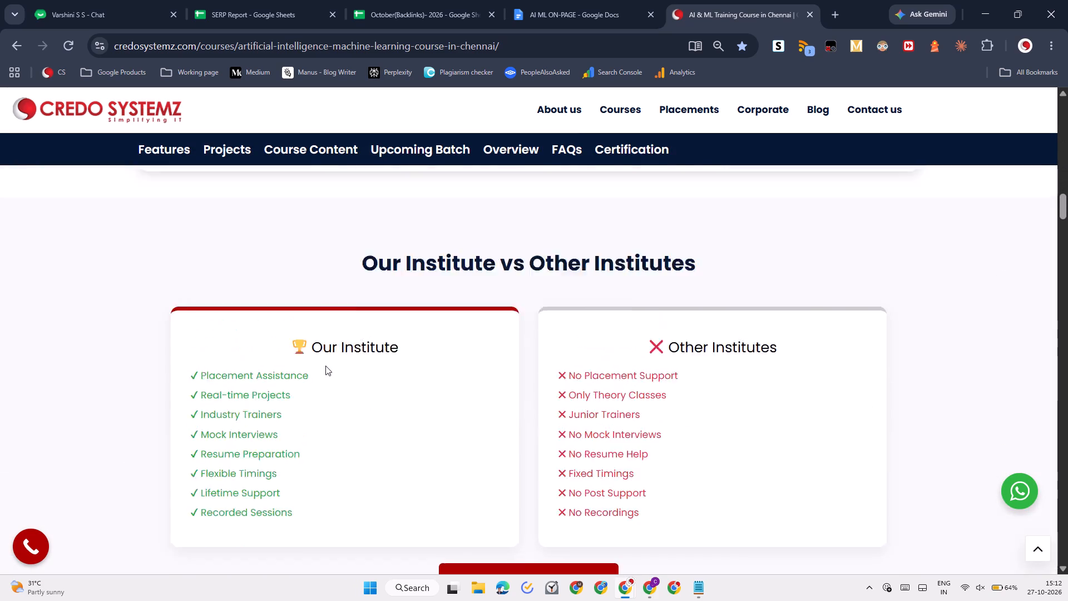
{"action": "scroll", "coordinate": [325, 366], "scroll_direction": "up", "scroll_amount": 4}
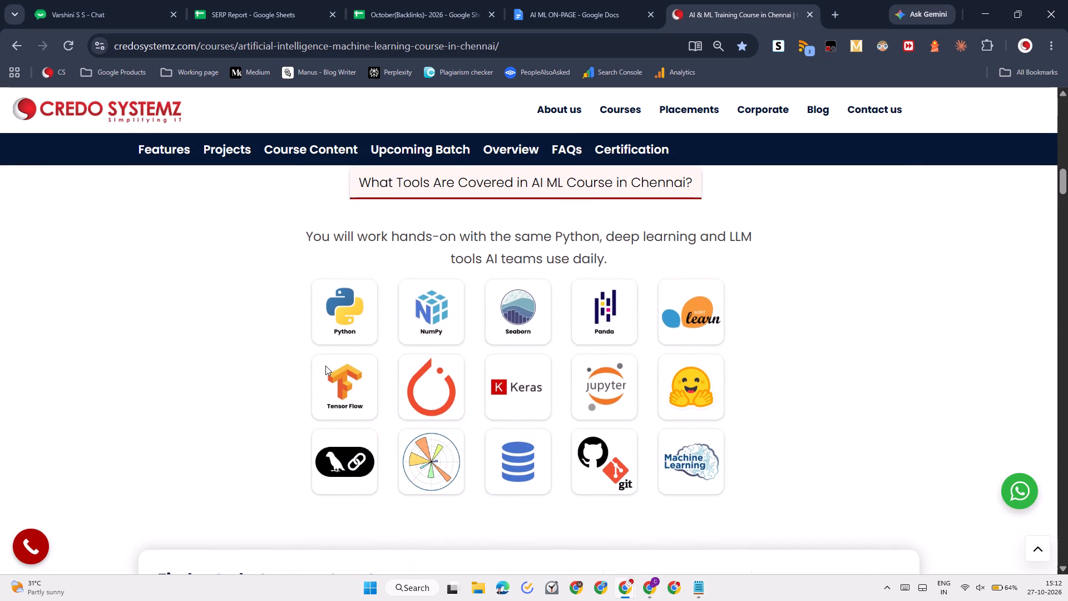
{"action": "scroll", "coordinate": [325, 366], "scroll_direction": "down", "scroll_amount": 1}
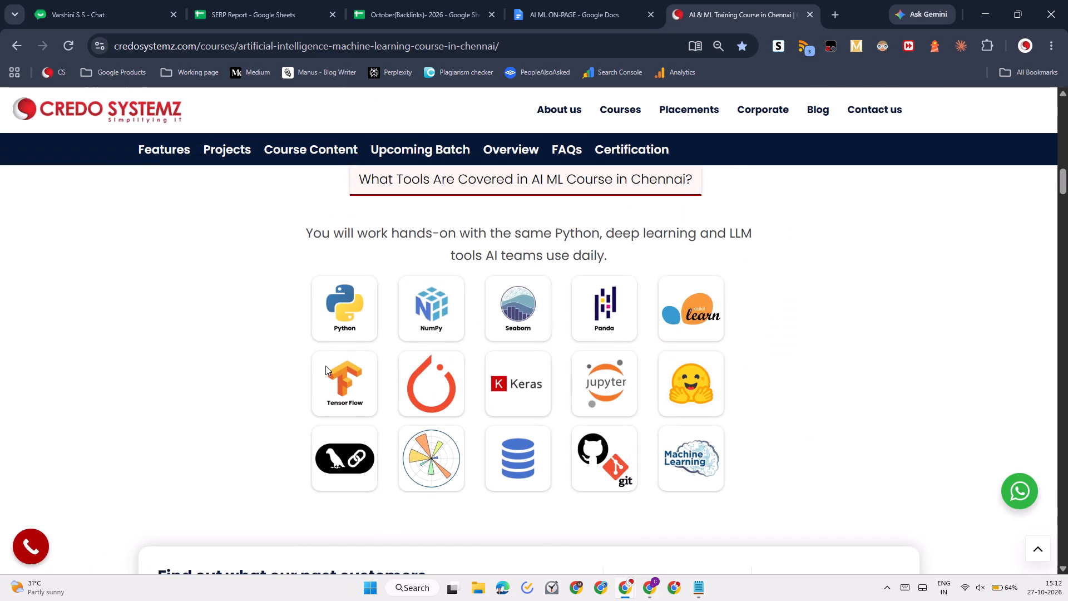
{"action": "scroll", "coordinate": [325, 366], "scroll_direction": "down", "scroll_amount": 2}
{"action": "scroll", "coordinate": [325, 366], "scroll_direction": "up", "scroll_amount": 2}
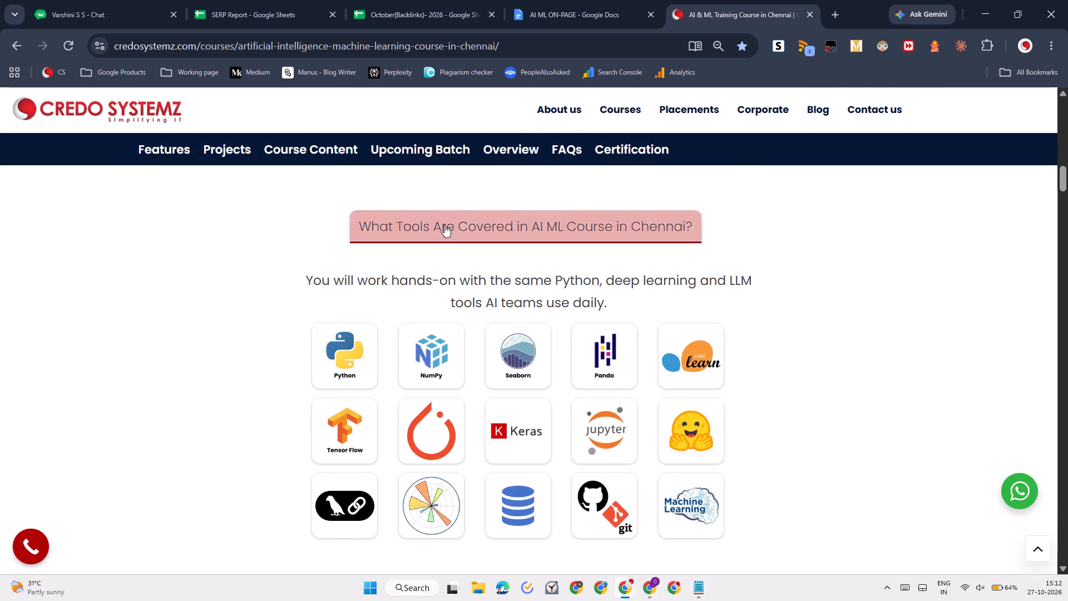
{"action": "scroll", "coordinate": [259, 349], "scroll_direction": "up", "scroll_amount": 1}
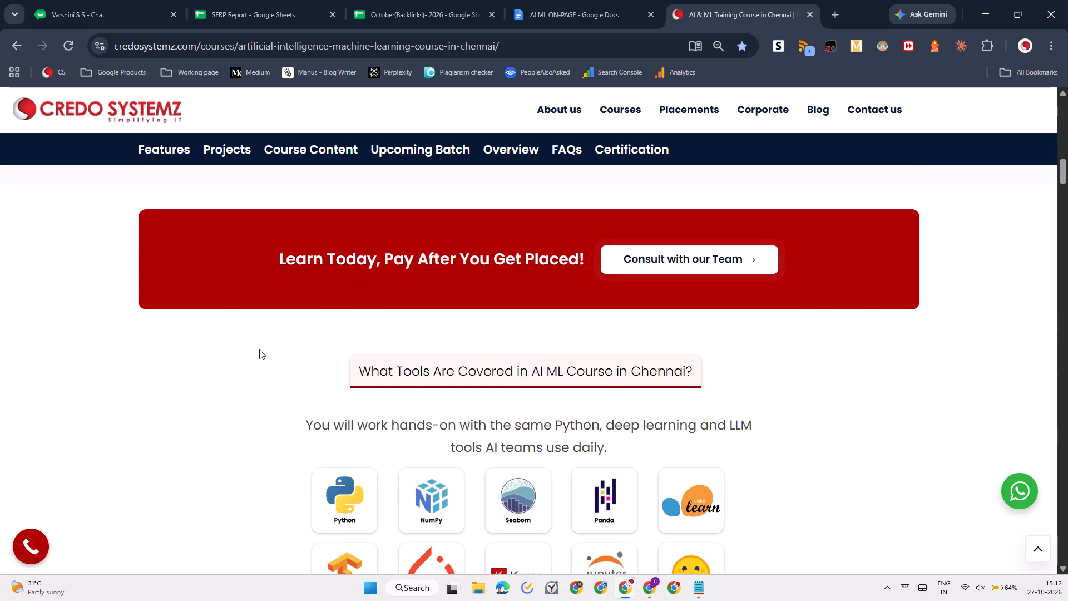
Examine the institute comparison and the "What will you learn" curriculum sections of the live AI & ML page.
{"action": "scroll", "coordinate": [259, 348], "scroll_direction": "down", "scroll_amount": 6}
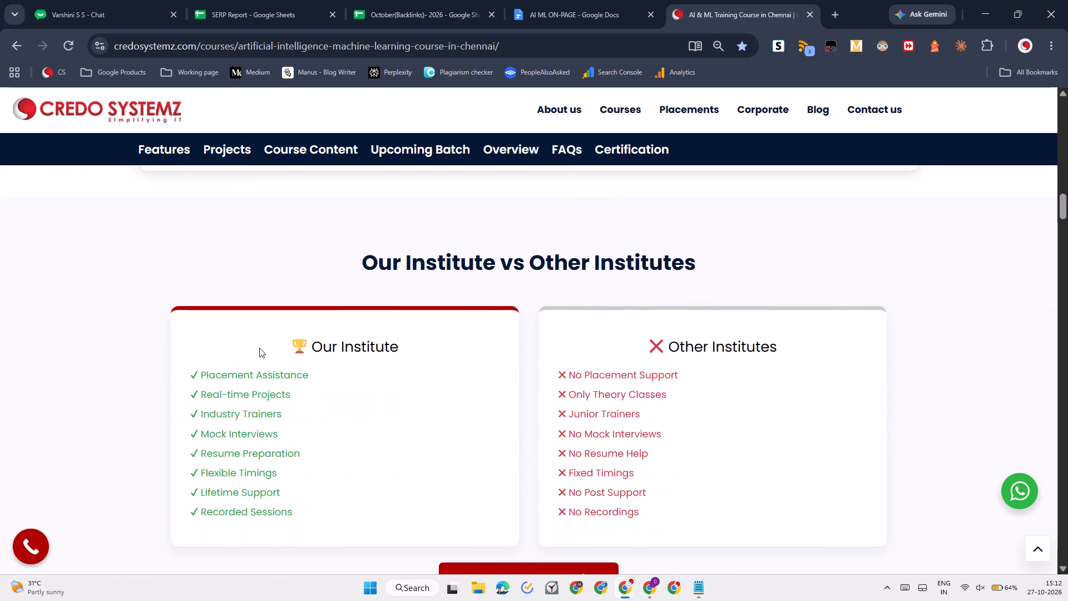
{"action": "scroll", "coordinate": [259, 348], "scroll_direction": "down", "scroll_amount": 1}
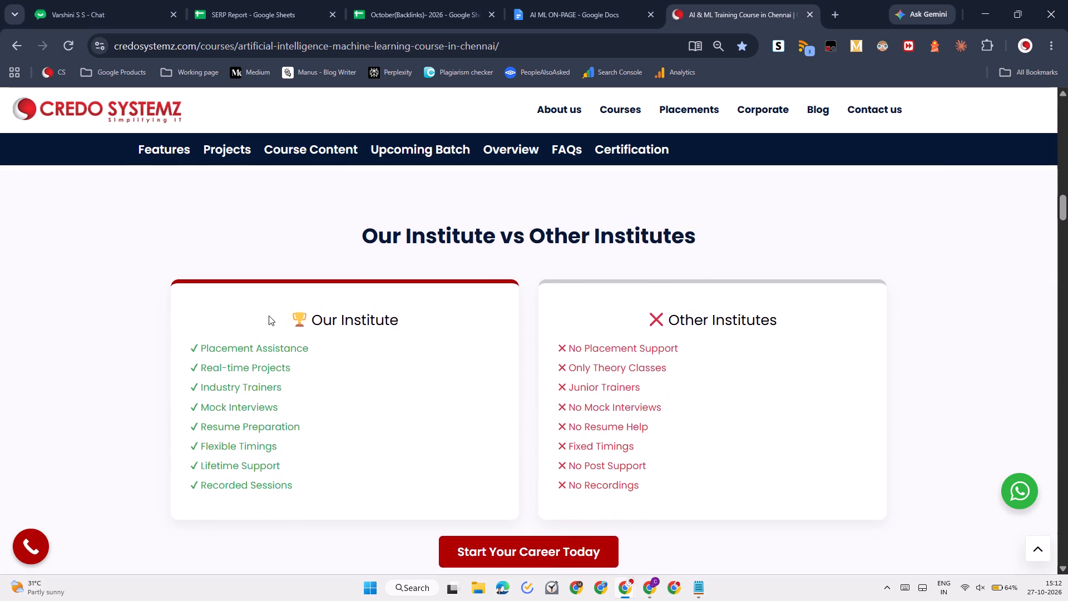
{"action": "scroll", "coordinate": [374, 372], "scroll_direction": "down", "scroll_amount": 5}
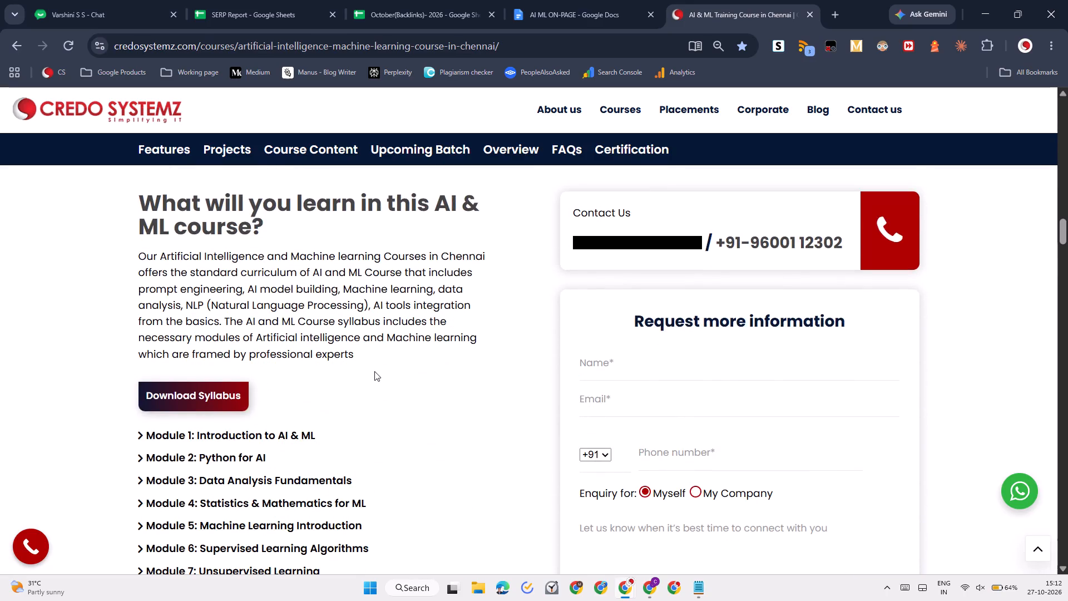
{"action": "scroll", "coordinate": [374, 371], "scroll_direction": "down", "scroll_amount": 1}
{"action": "scroll", "coordinate": [374, 371], "scroll_direction": "up", "scroll_amount": 4}
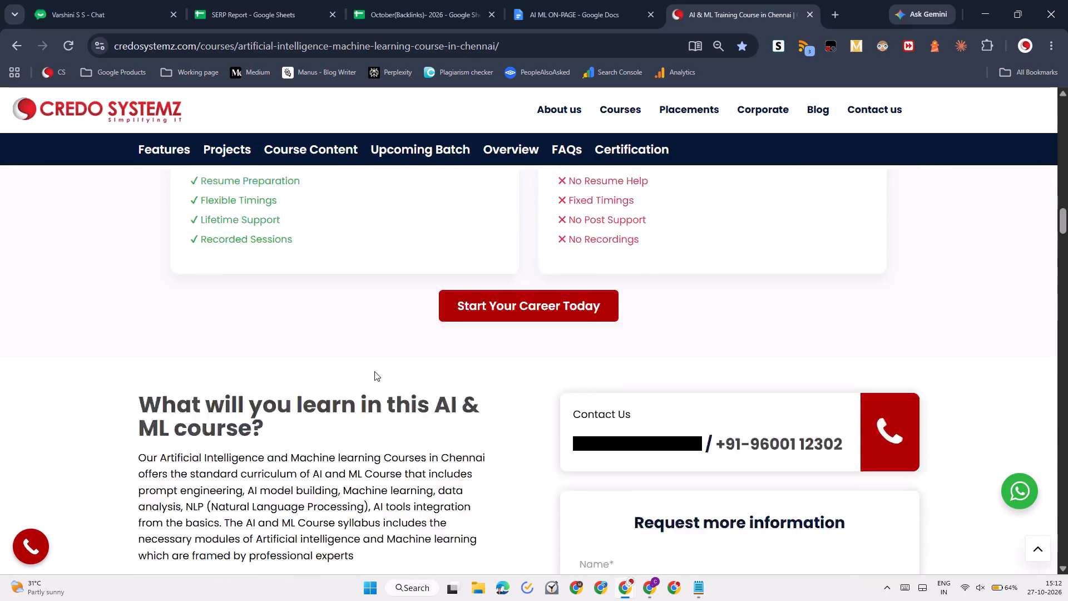
{"action": "scroll", "coordinate": [374, 371], "scroll_direction": "up", "scroll_amount": 3}
Switch back to the AI ML ON-PAGE document and recheck the Section 1 cards and Section 2 tools table in Tab 3.
{"action": "left_click", "coordinate": [532, 0]}
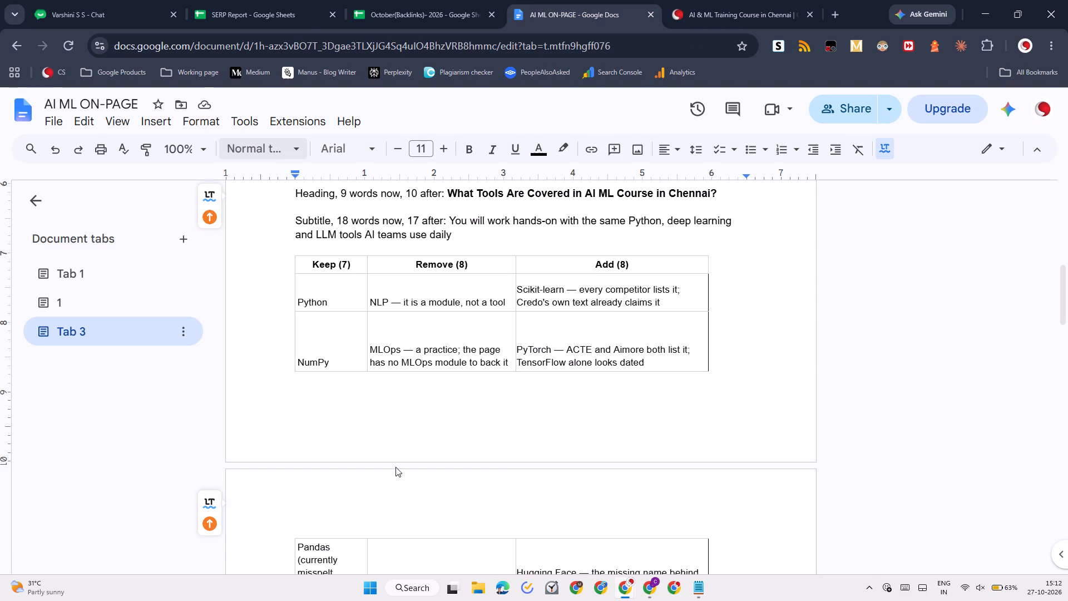
{"action": "scroll", "coordinate": [395, 467], "scroll_direction": "up", "scroll_amount": 1}
{"action": "scroll", "coordinate": [395, 467], "scroll_direction": "down", "scroll_amount": 1}
{"action": "scroll", "coordinate": [395, 467], "scroll_direction": "up", "scroll_amount": 1}
{"action": "scroll", "coordinate": [395, 467], "scroll_direction": "down", "scroll_amount": 5}
{"action": "scroll", "coordinate": [395, 467], "scroll_direction": "up", "scroll_amount": 3}
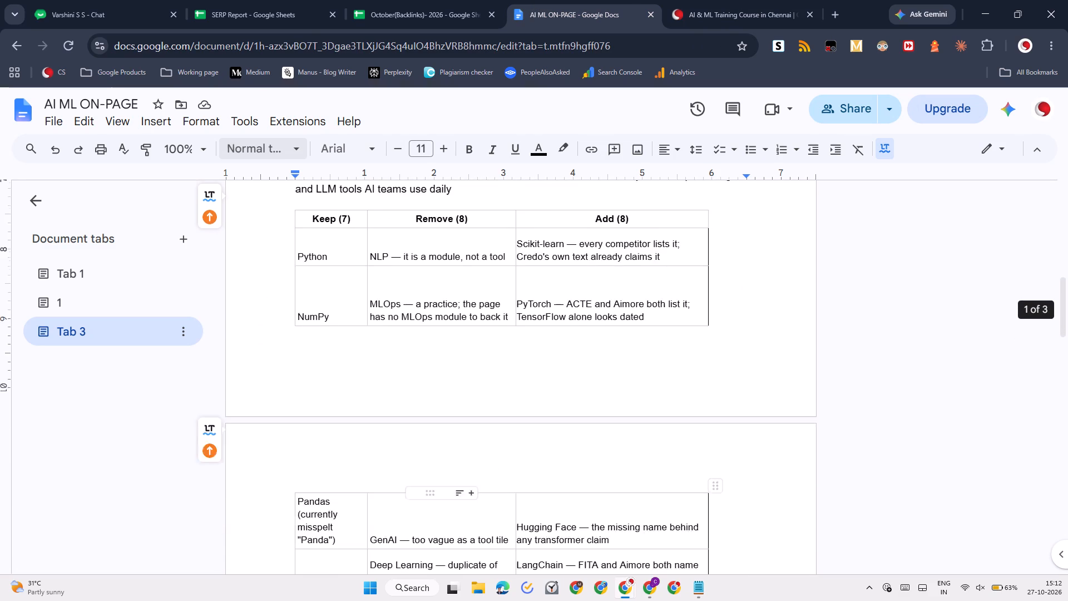
{"action": "scroll", "coordinate": [395, 467], "scroll_direction": "up", "scroll_amount": 4}
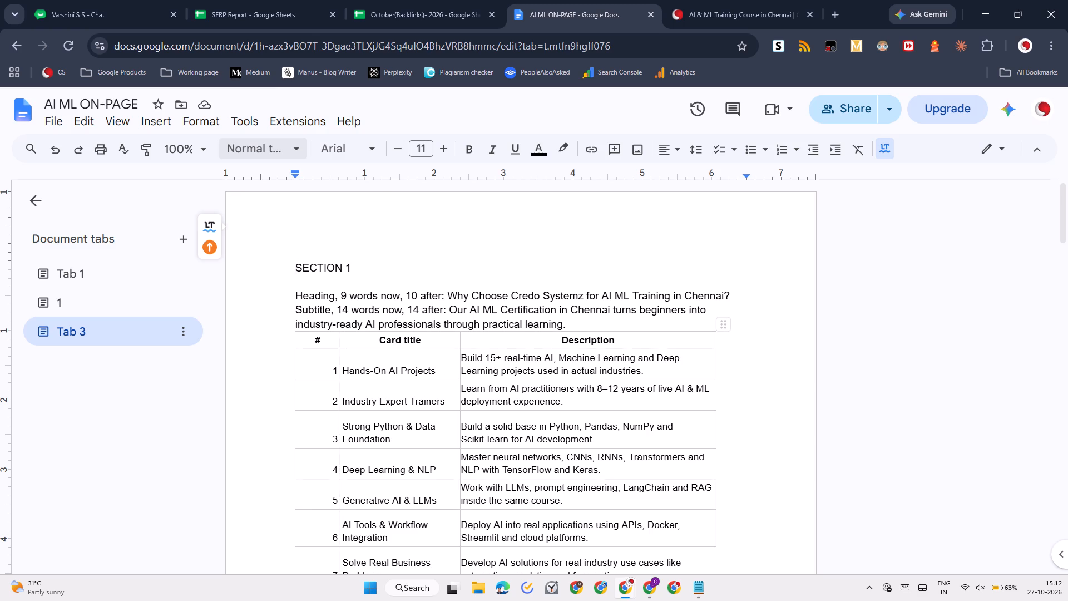
{"action": "scroll", "coordinate": [394, 474], "scroll_direction": "down", "scroll_amount": 1}
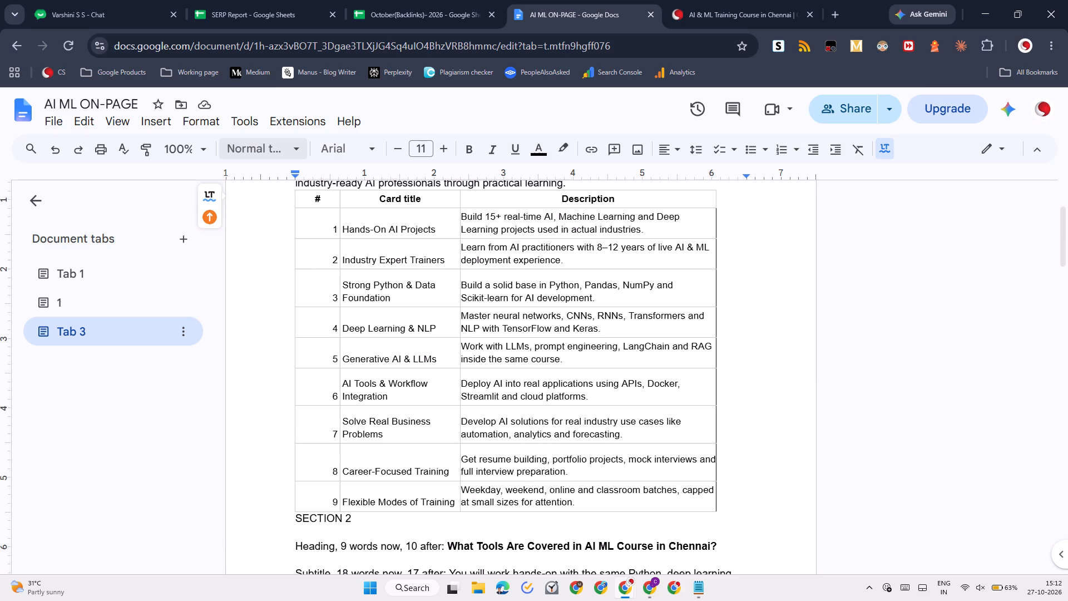
{"action": "left_click", "coordinate": [394, 474]}
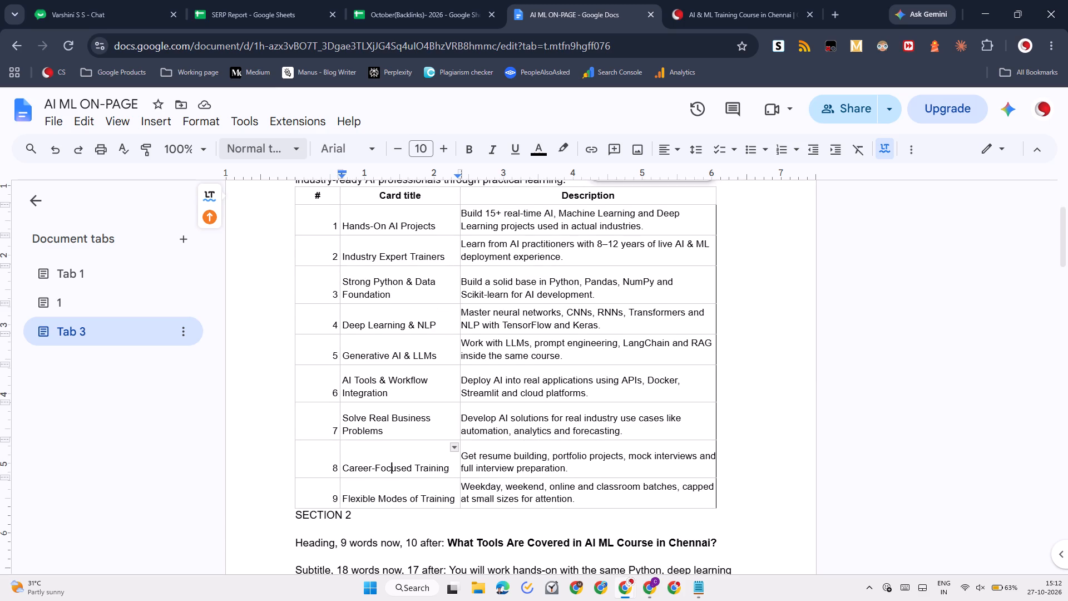
{"action": "scroll", "coordinate": [394, 474], "scroll_direction": "down", "scroll_amount": 1}
{"action": "scroll", "coordinate": [394, 474], "scroll_direction": "up", "scroll_amount": 1}
{"action": "scroll", "coordinate": [394, 474], "scroll_direction": "down", "scroll_amount": 4}
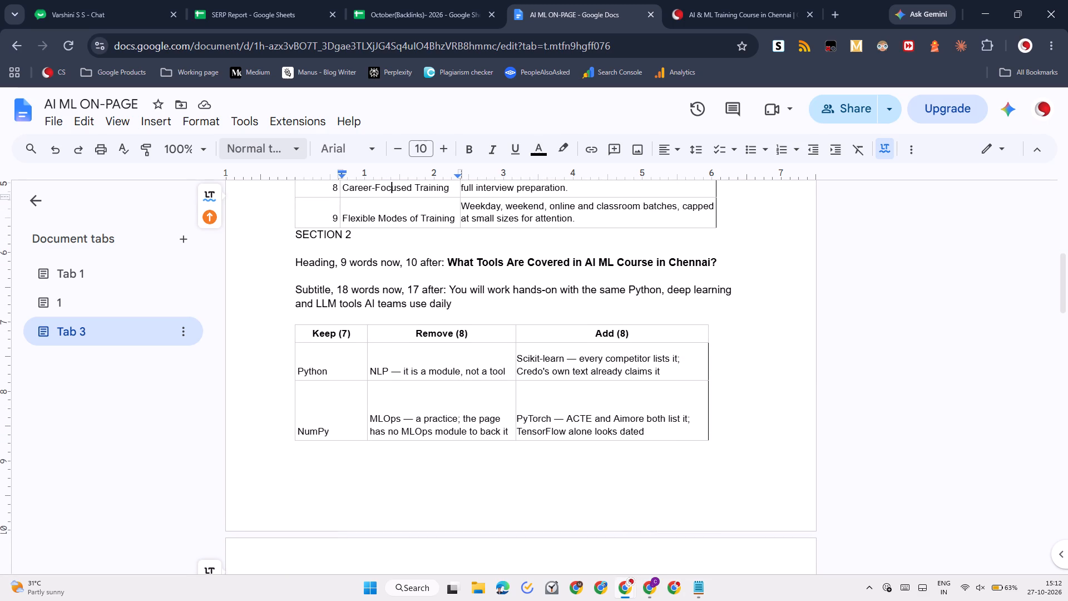
{"action": "scroll", "coordinate": [394, 474], "scroll_direction": "down", "scroll_amount": 1}
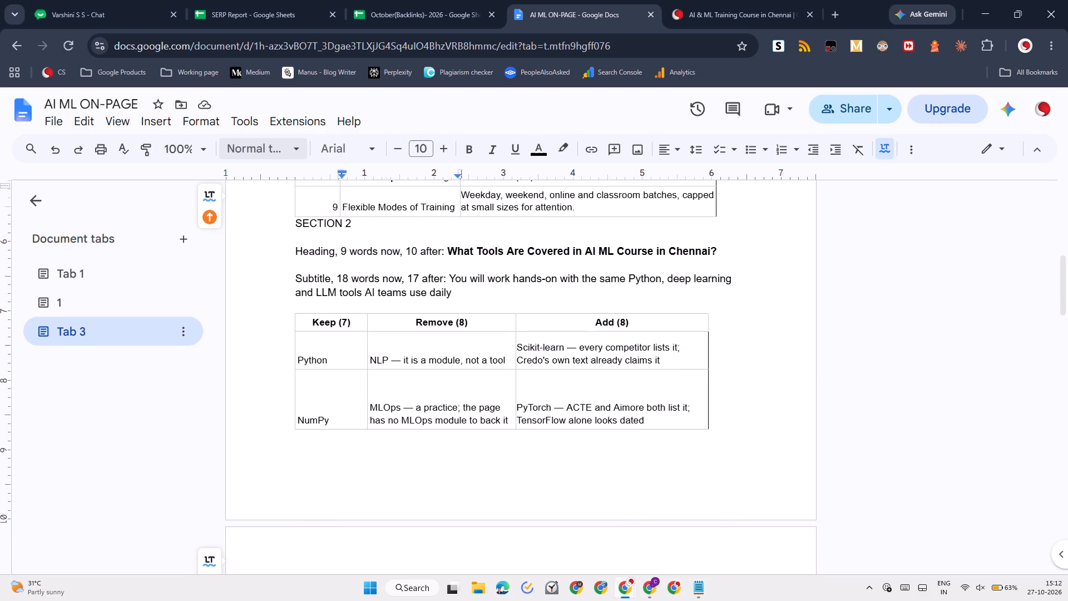
Skim the rest of Tab 3 to its end and return to the Section 1 heading and card table.
{"action": "scroll", "coordinate": [394, 474], "scroll_direction": "down", "scroll_amount": 10}
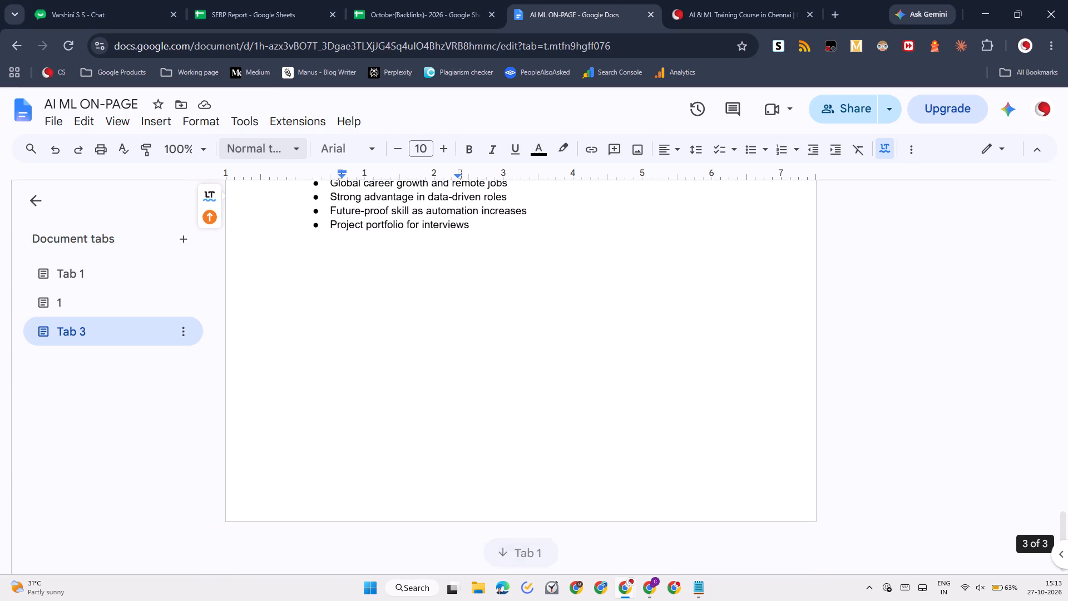
{"action": "scroll", "coordinate": [394, 474], "scroll_direction": "up", "scroll_amount": 17}
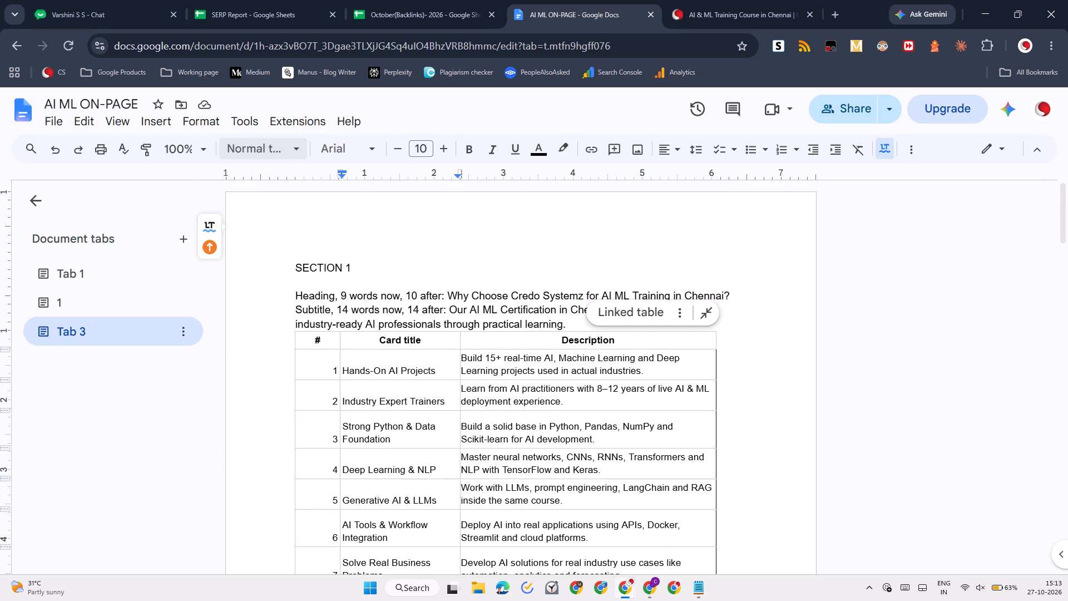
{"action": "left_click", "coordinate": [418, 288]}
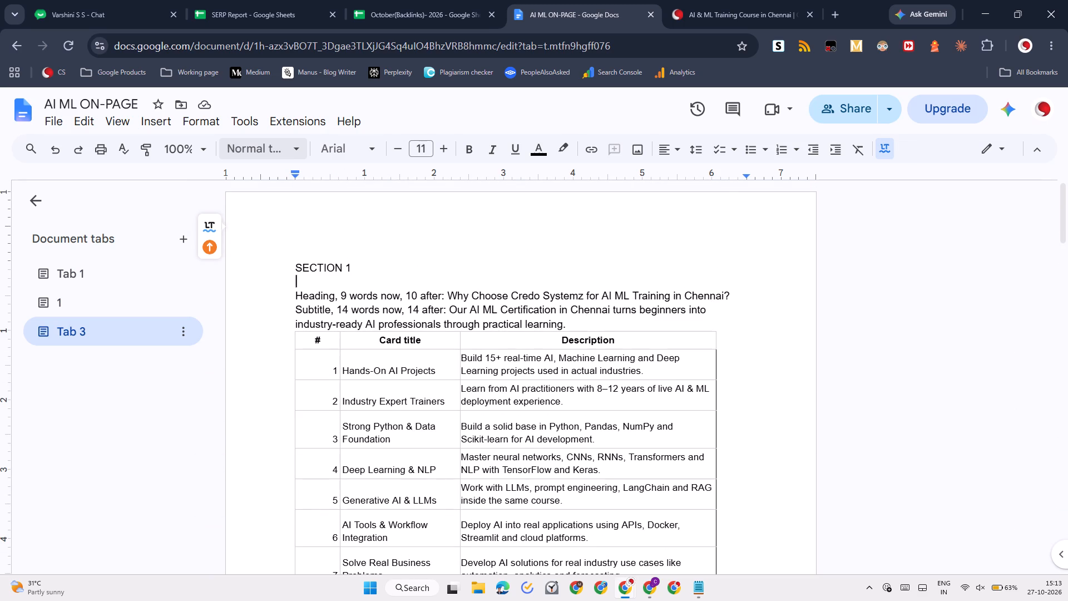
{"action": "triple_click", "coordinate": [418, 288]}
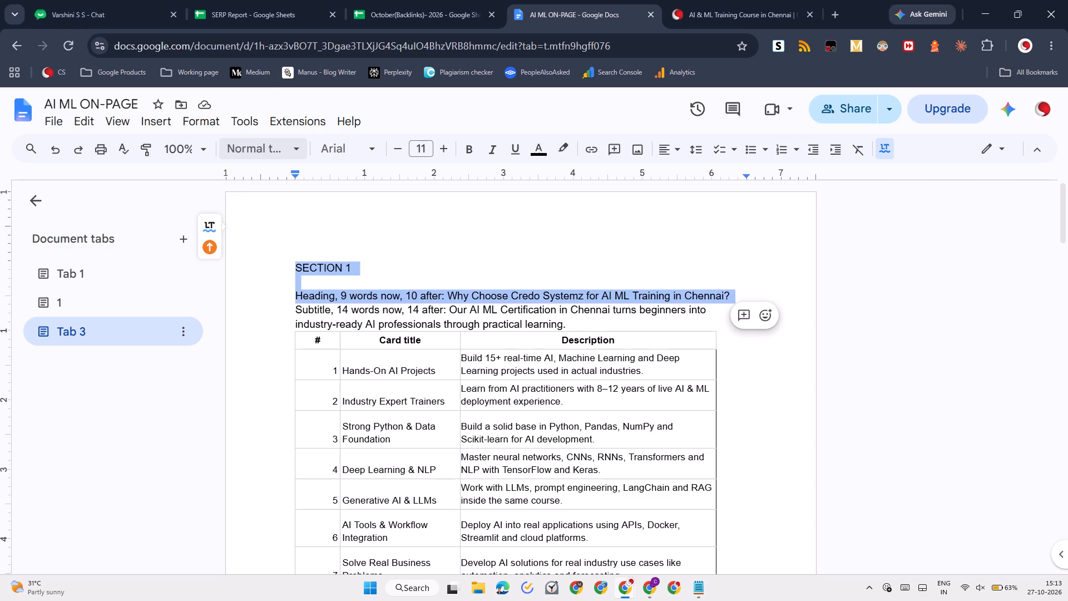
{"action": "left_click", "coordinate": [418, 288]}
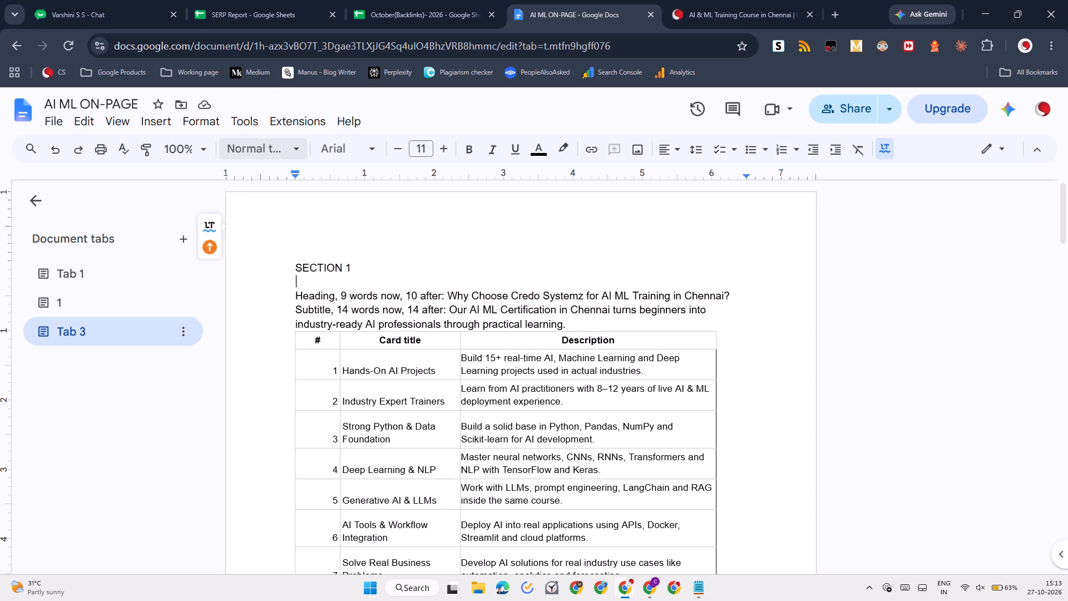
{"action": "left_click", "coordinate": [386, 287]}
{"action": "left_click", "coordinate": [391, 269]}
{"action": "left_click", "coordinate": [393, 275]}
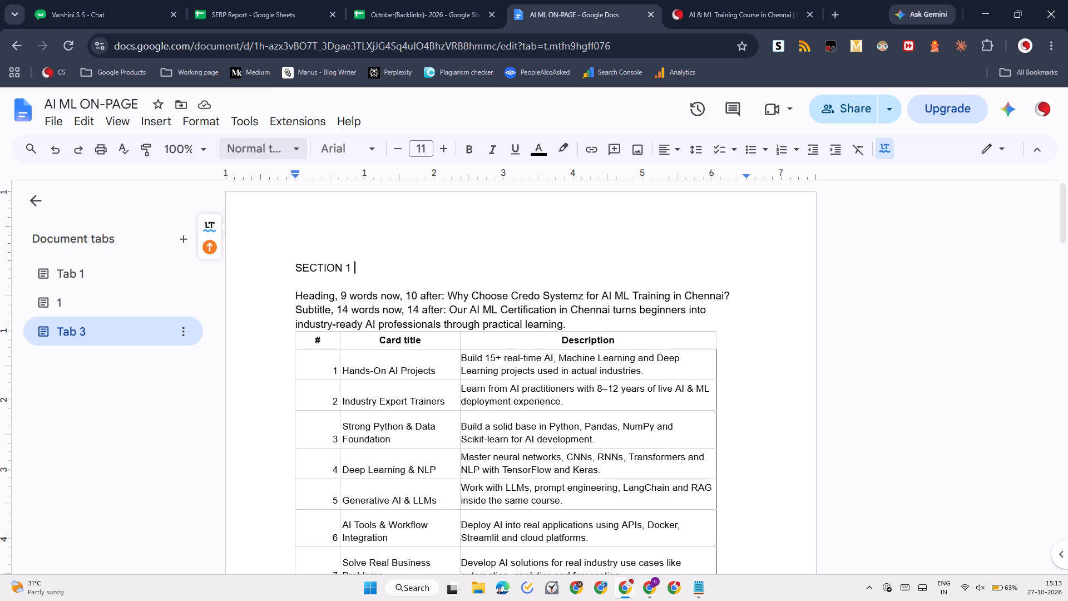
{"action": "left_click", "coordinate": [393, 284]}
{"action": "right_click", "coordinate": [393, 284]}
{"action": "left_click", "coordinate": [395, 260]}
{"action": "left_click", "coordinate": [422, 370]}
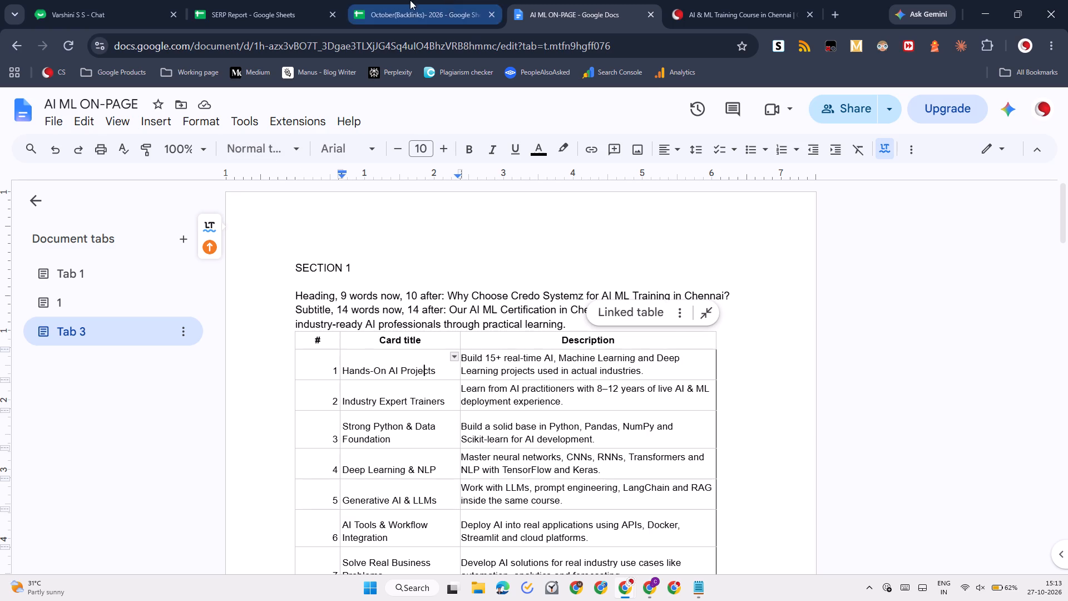
Compare the "Why Choose Credo Systemz" cards on the live AI & ML page with the Section 1 card table in the document.
{"action": "left_click", "coordinate": [730, 0]}
{"action": "scroll", "coordinate": [514, 362], "scroll_direction": "up", "scroll_amount": 1}
{"action": "scroll", "coordinate": [514, 362], "scroll_direction": "down", "scroll_amount": 3}
{"action": "scroll", "coordinate": [514, 362], "scroll_direction": "up", "scroll_amount": 1}
{"action": "scroll", "coordinate": [514, 362], "scroll_direction": "down", "scroll_amount": 1}
{"action": "scroll", "coordinate": [514, 362], "scroll_direction": "up", "scroll_amount": 1}
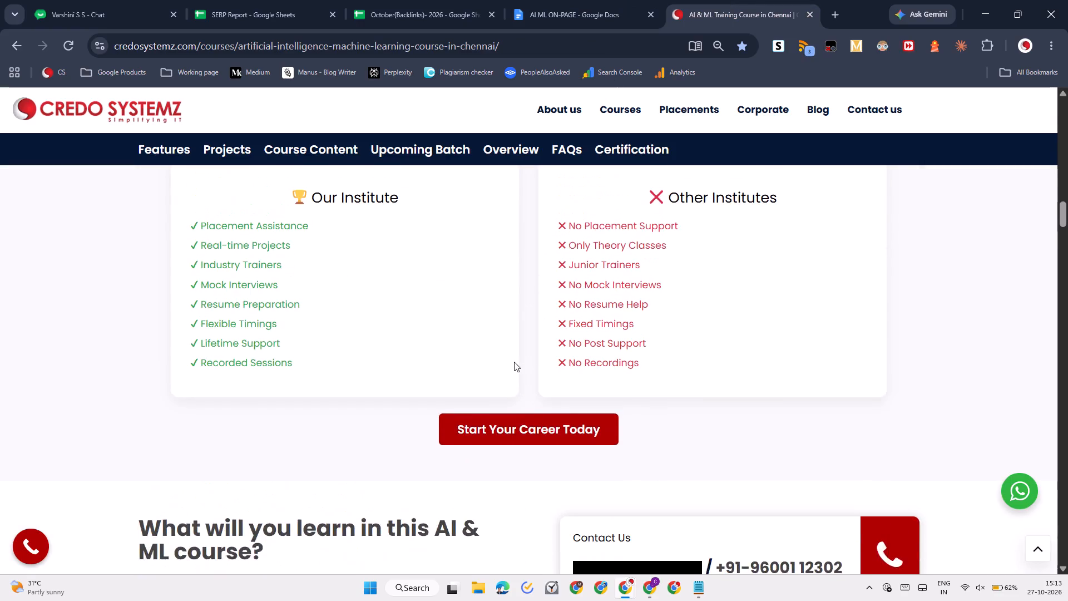
{"action": "scroll", "coordinate": [513, 362], "scroll_direction": "down", "scroll_amount": 1}
{"action": "scroll", "coordinate": [513, 362], "scroll_direction": "up", "scroll_amount": 8}
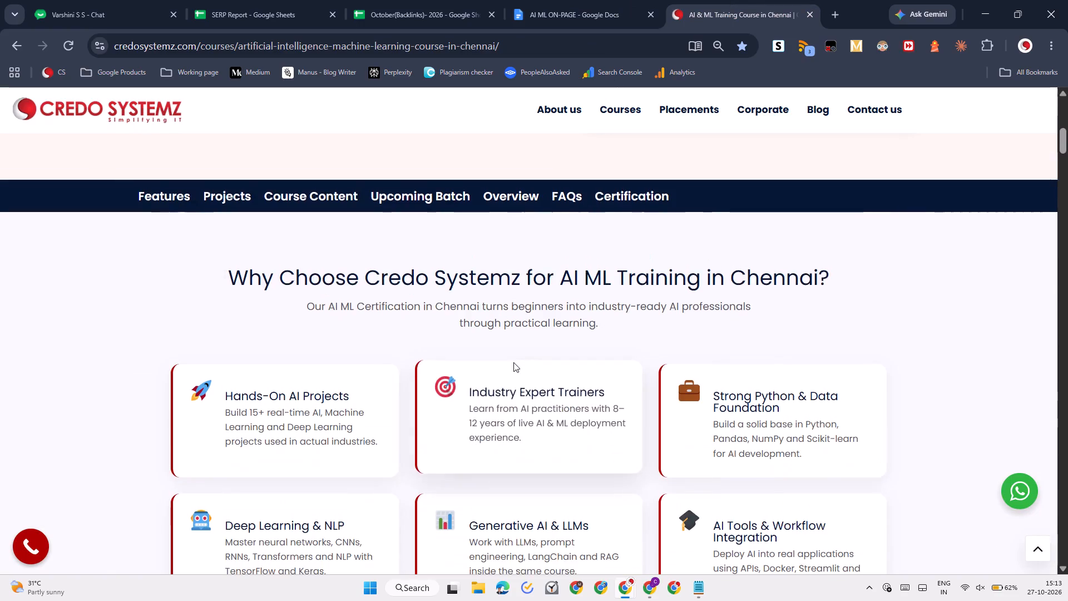
{"action": "scroll", "coordinate": [513, 362], "scroll_direction": "down", "scroll_amount": 1}
{"action": "double_click", "coordinate": [606, 0]}
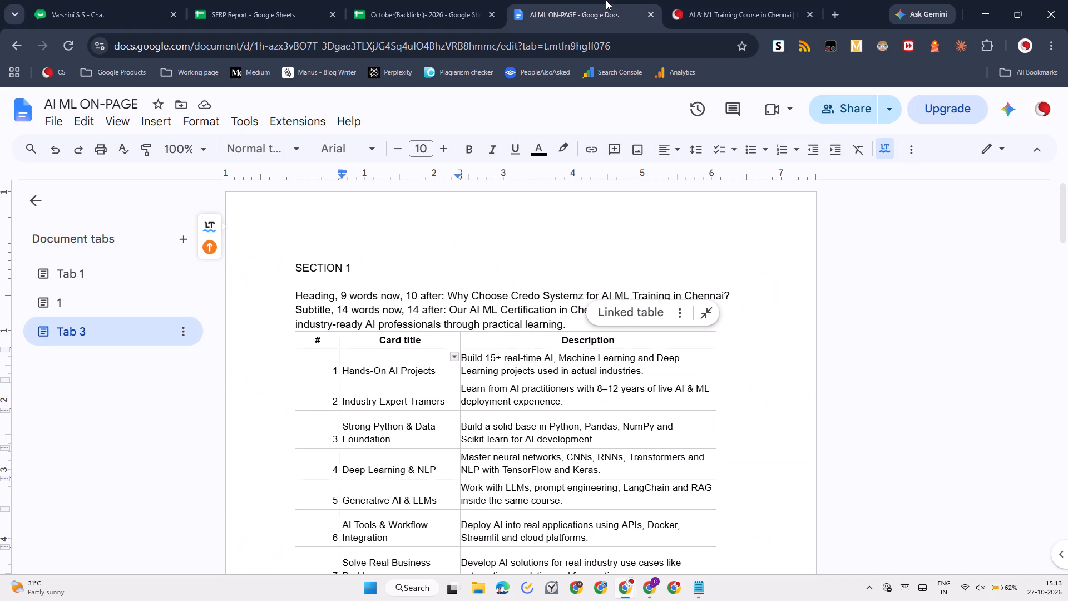
{"action": "left_click", "coordinate": [751, 0]}
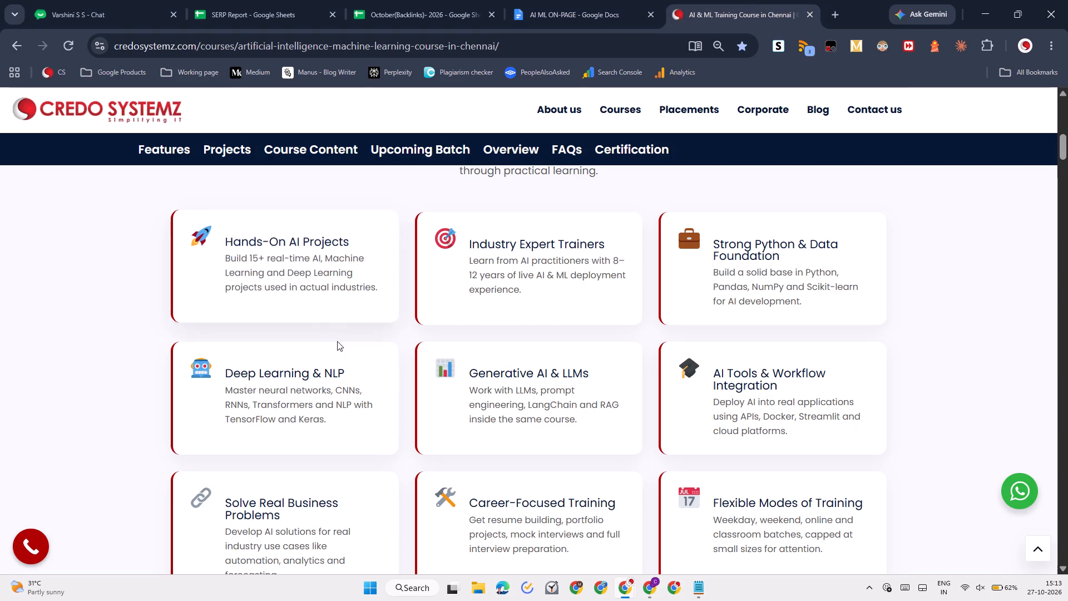
{"action": "scroll", "coordinate": [343, 347], "scroll_direction": "down", "scroll_amount": 3}
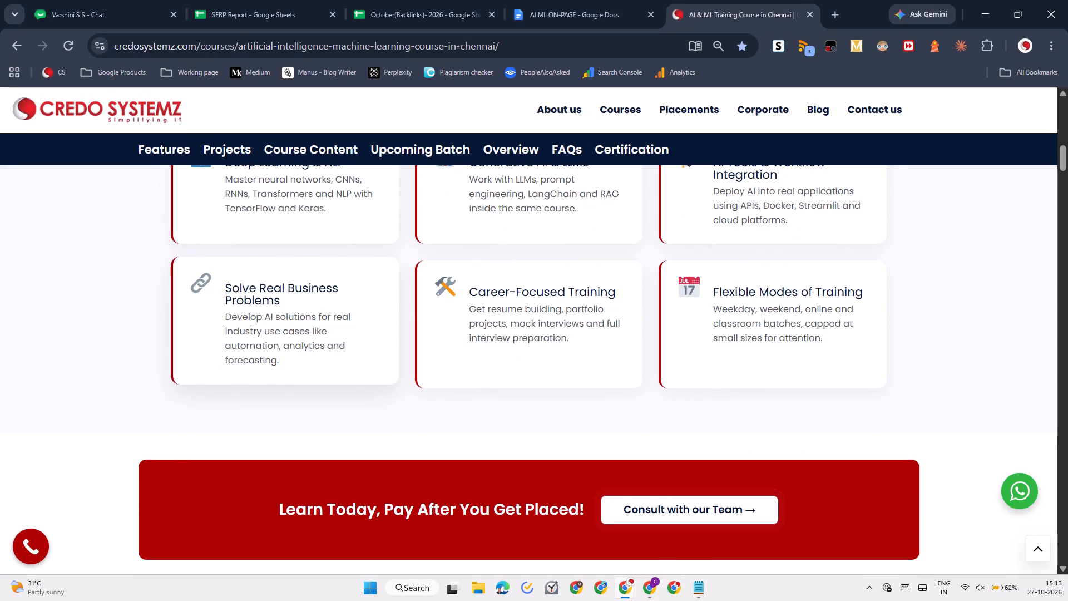
Examine the live page's tools, reviews and "Our Institute vs Other Institutes" sections.
{"action": "scroll", "coordinate": [343, 347], "scroll_direction": "down", "scroll_amount": 8}
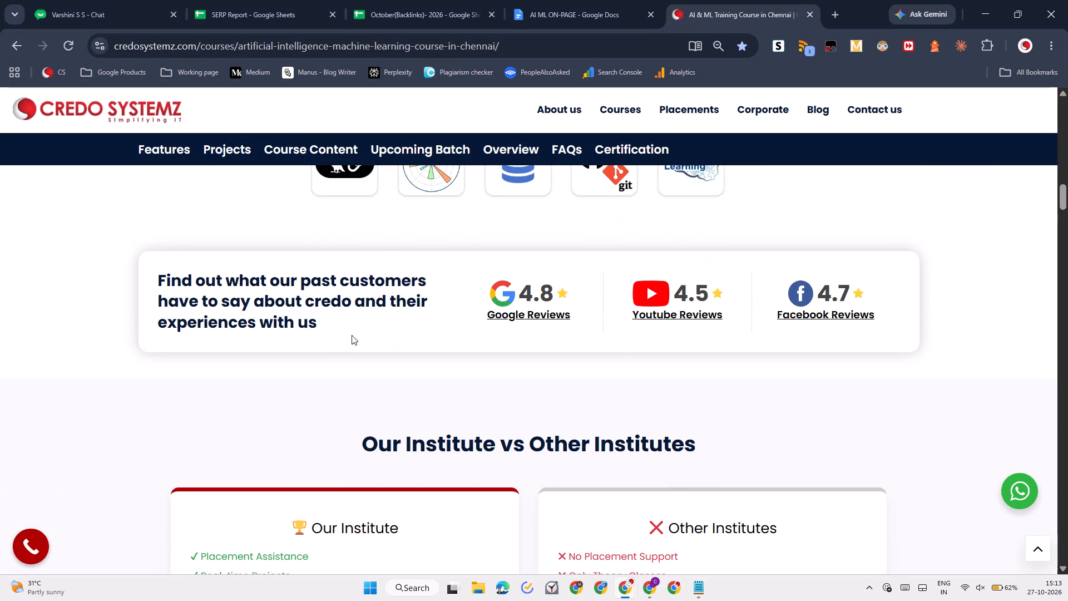
{"action": "scroll", "coordinate": [352, 335], "scroll_direction": "down", "scroll_amount": 1}
{"action": "scroll", "coordinate": [458, 323], "scroll_direction": "down", "scroll_amount": 2}
{"action": "scroll", "coordinate": [432, 368], "scroll_direction": "up", "scroll_amount": 1}
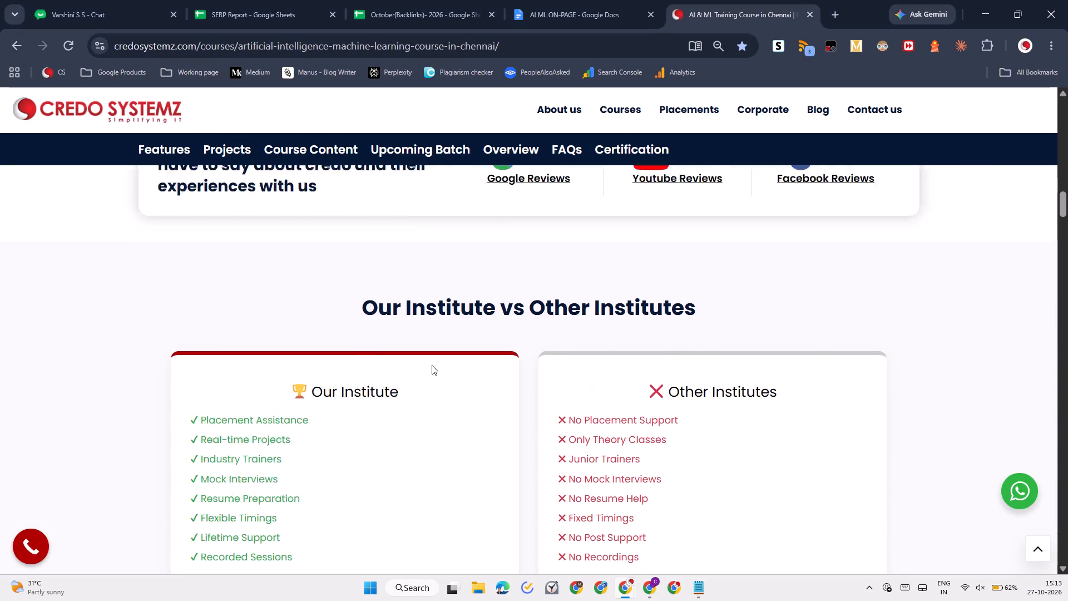
{"action": "scroll", "coordinate": [432, 365], "scroll_direction": "up", "scroll_amount": 2}
{"action": "scroll", "coordinate": [432, 366], "scroll_direction": "down", "scroll_amount": 4}
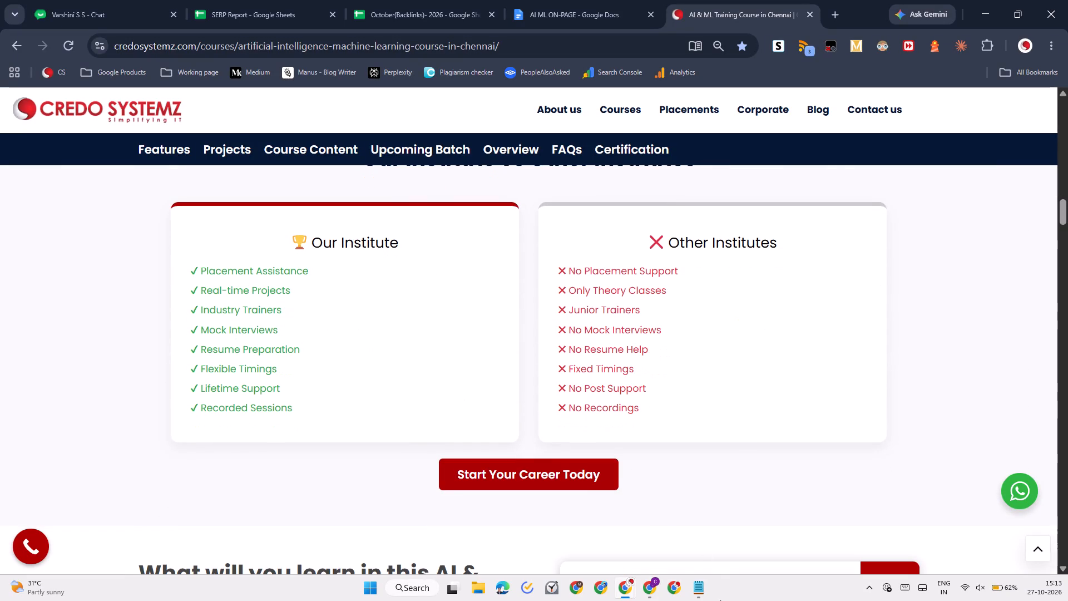
{"action": "left_click", "coordinate": [401, 587]}
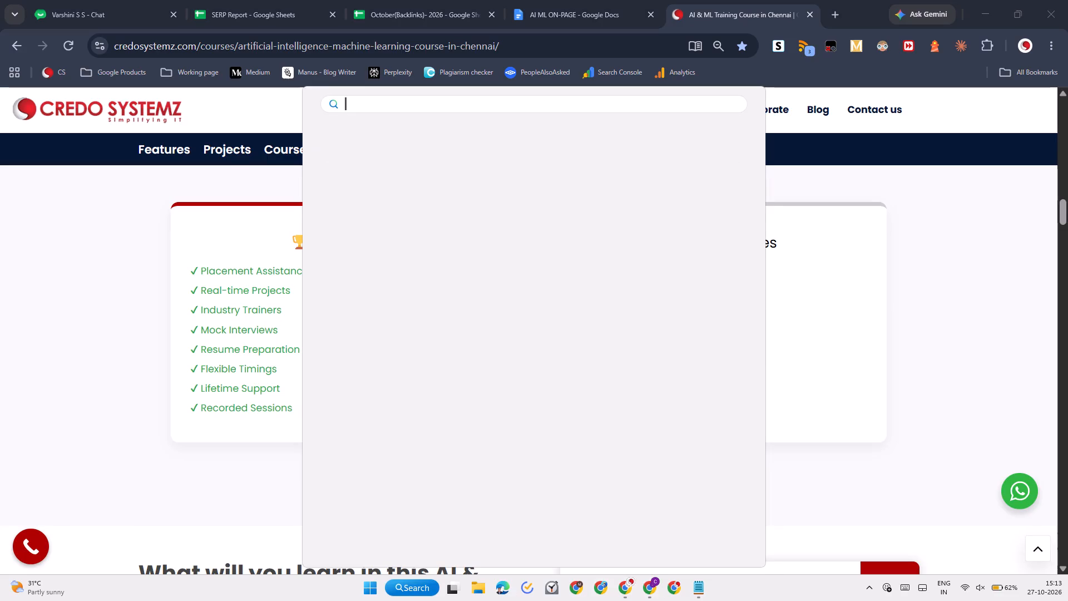
{"action": "left_click", "coordinate": [385, 224]}
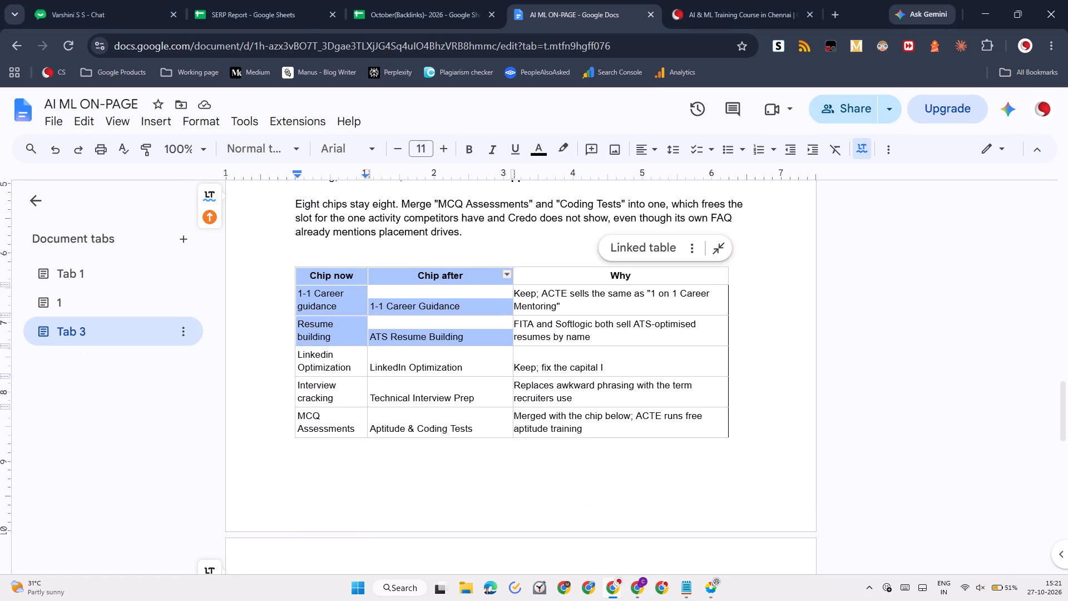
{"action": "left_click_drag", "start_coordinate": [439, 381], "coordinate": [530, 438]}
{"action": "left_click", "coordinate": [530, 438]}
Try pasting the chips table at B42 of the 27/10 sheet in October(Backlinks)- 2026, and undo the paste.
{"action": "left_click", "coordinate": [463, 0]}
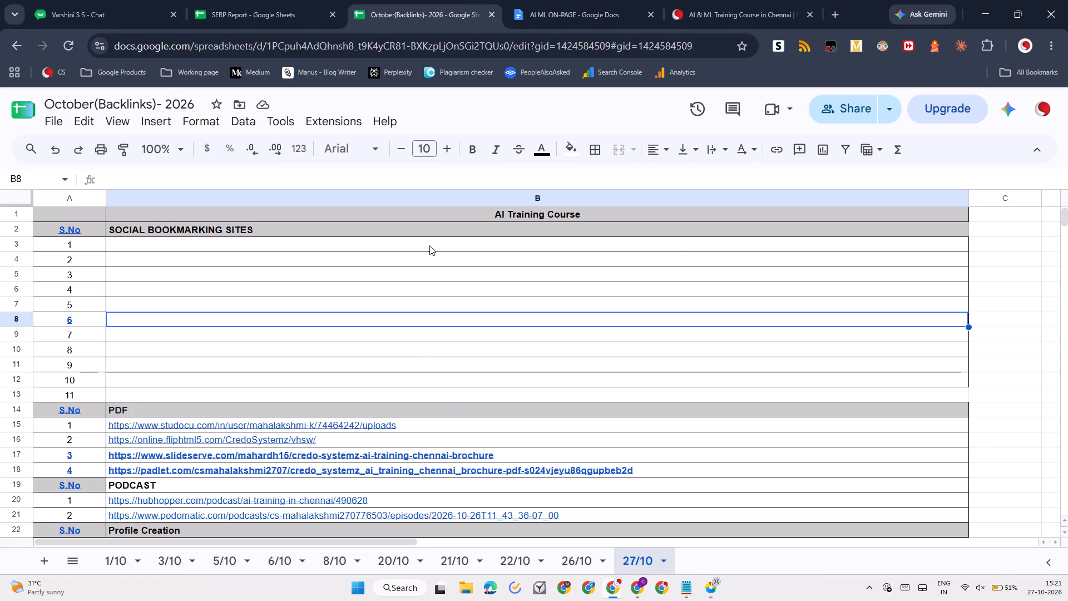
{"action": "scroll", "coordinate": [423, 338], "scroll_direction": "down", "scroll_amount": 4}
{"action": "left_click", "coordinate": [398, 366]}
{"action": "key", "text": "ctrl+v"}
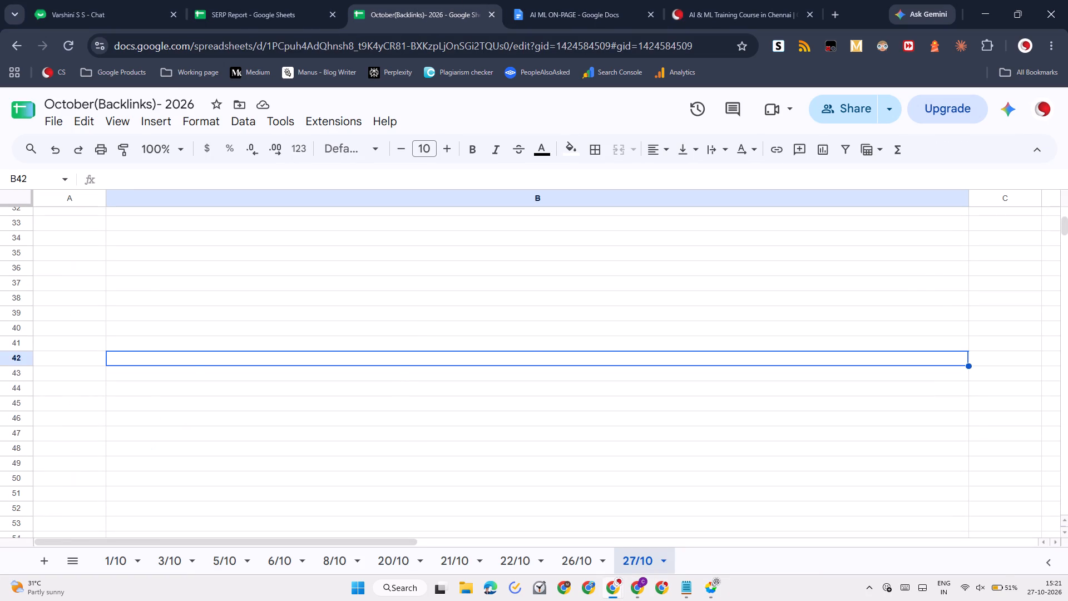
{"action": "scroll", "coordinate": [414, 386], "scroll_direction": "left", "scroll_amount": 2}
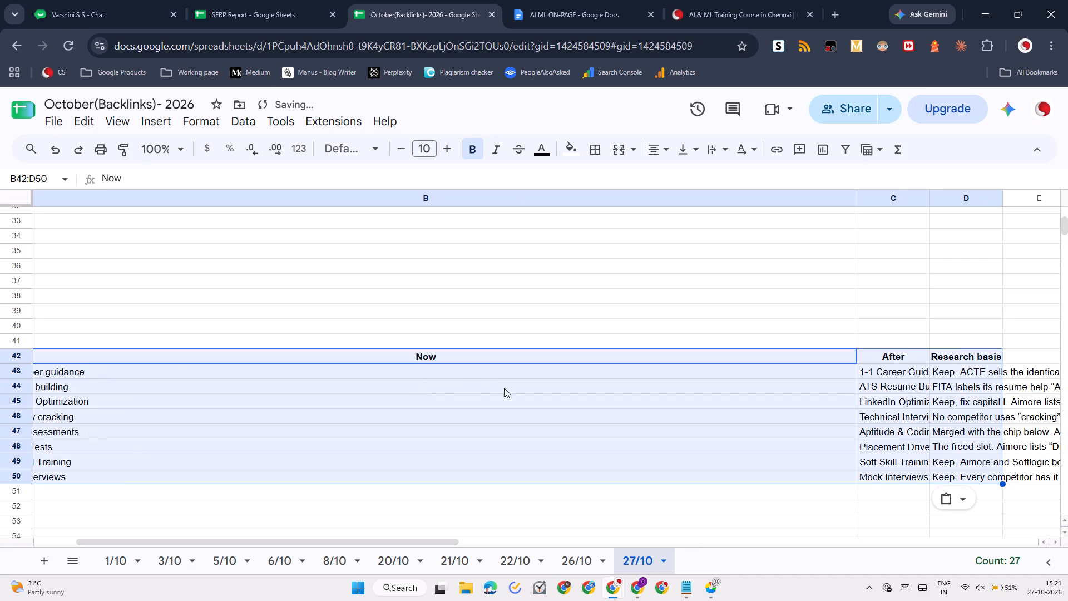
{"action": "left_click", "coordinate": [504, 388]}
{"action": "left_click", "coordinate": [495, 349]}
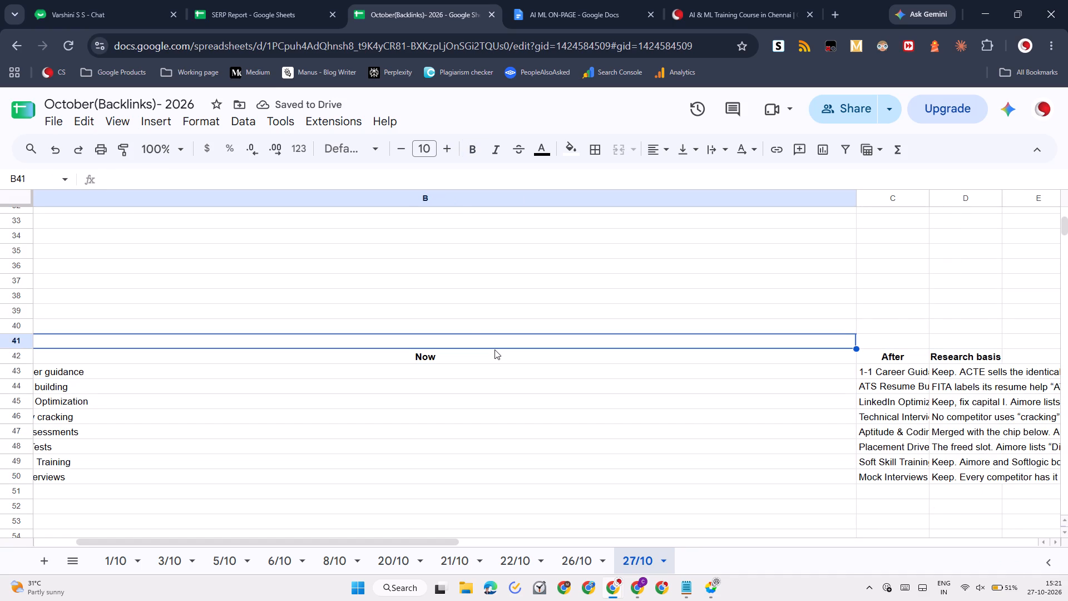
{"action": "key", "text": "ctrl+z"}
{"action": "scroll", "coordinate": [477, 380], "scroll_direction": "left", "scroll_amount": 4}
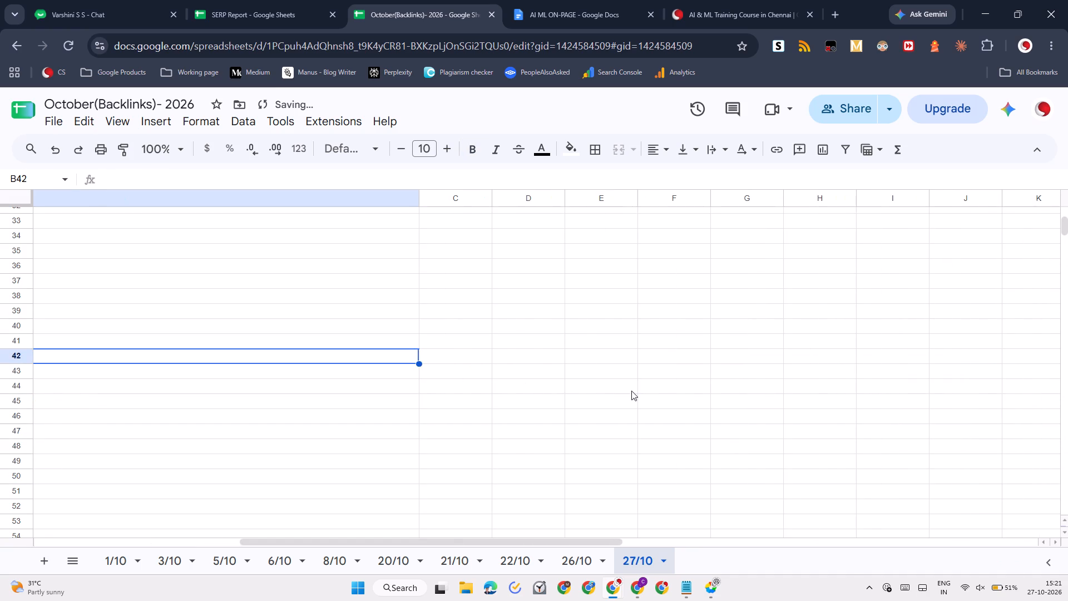
Paste the chips table at E44 of the 27/10 sheet in October(Backlinks)- 2026 and copy the pasted cells.
{"action": "left_click", "coordinate": [631, 391]}
{"action": "key", "text": "ctrl+v"}
{"action": "key", "text": "ctrl+c"}
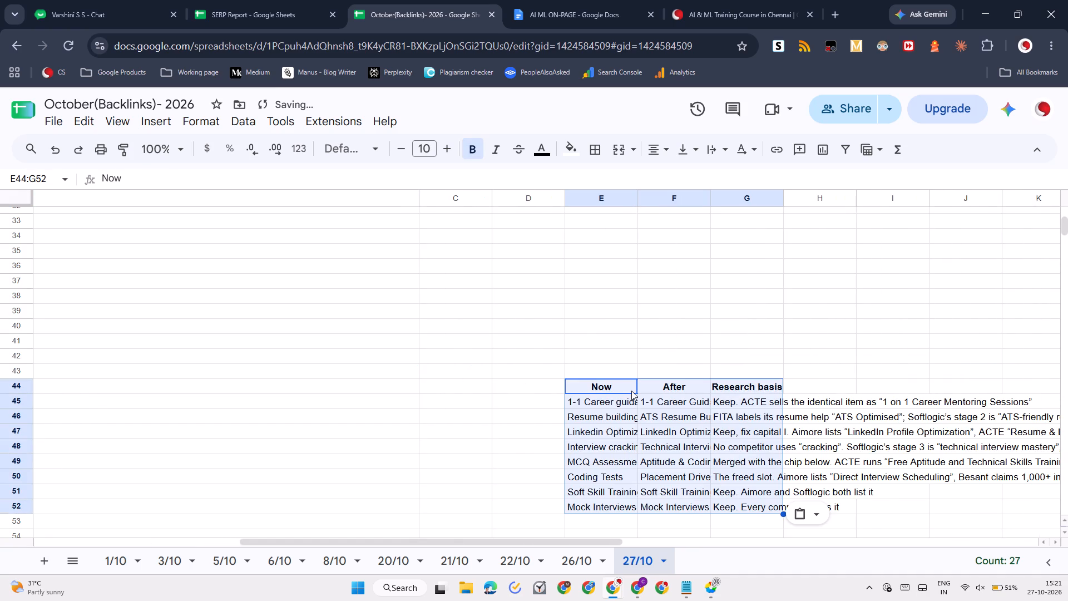
In Tab 3 of the AI ML ON-PAGE document, replace the old Section 3 chips table with the copied one, linked to the spreadsheet.
{"action": "left_click", "coordinate": [578, 0]}
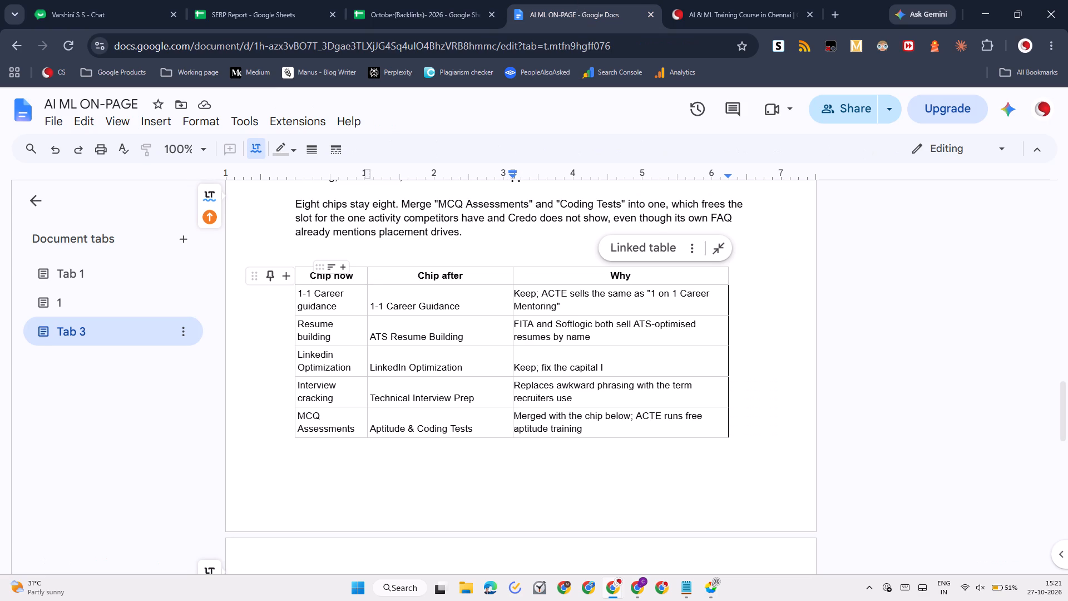
{"action": "left_click_drag", "start_coordinate": [308, 278], "coordinate": [566, 487]}
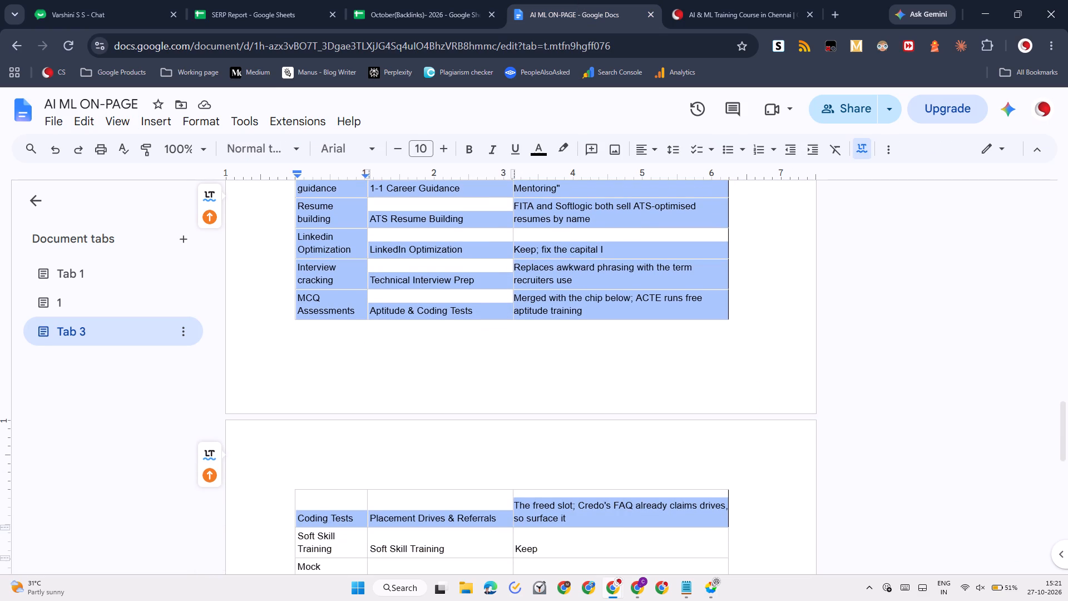
{"action": "left_click_drag", "start_coordinate": [566, 487], "coordinate": [531, 494]}
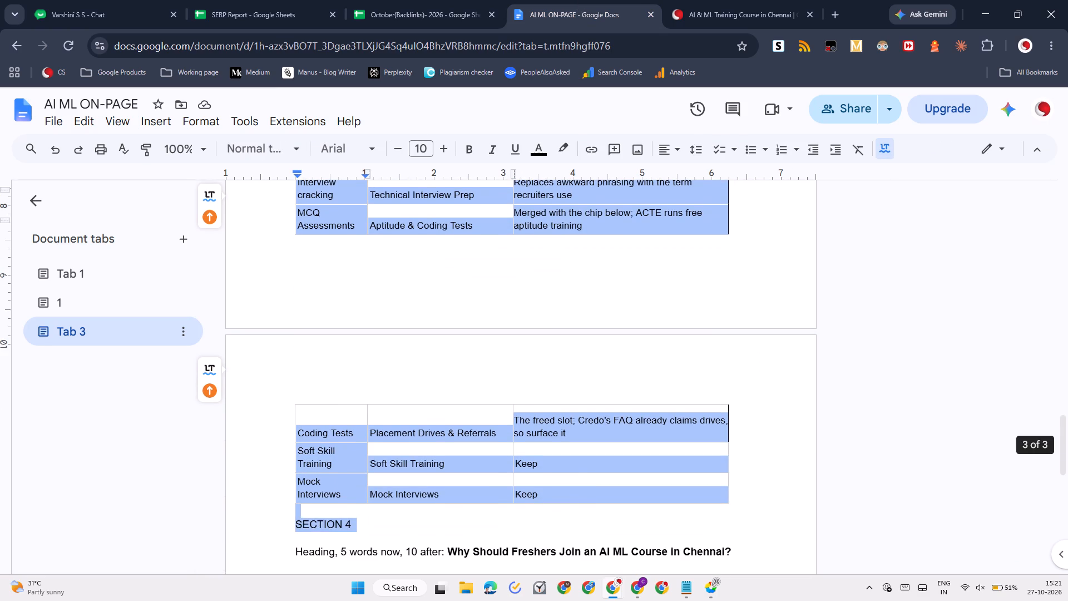
{"action": "left_click_drag", "start_coordinate": [531, 494], "coordinate": [557, 469]}
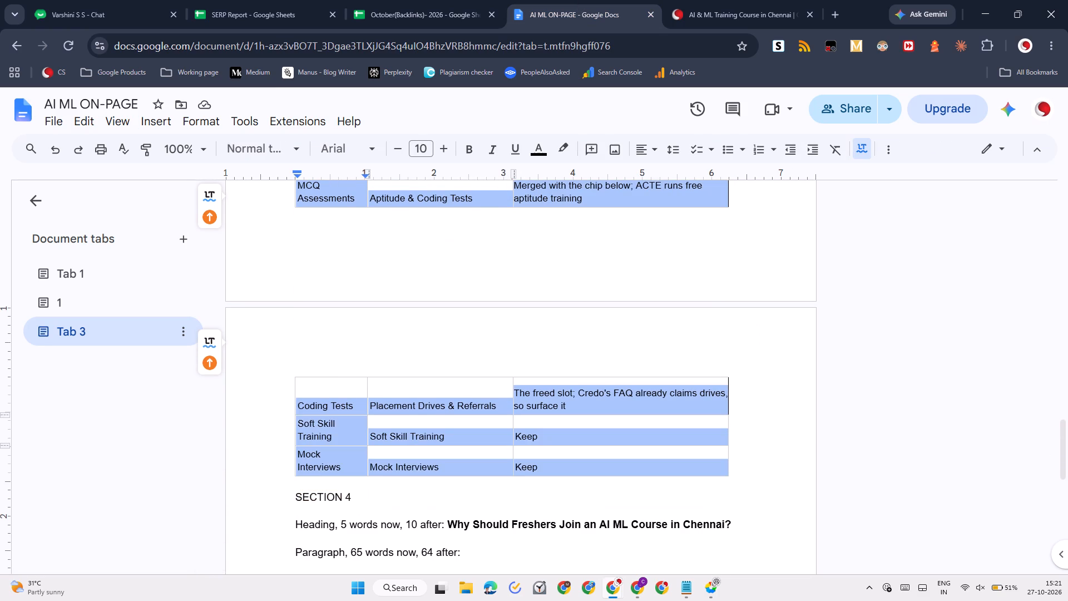
{"action": "left_click_drag", "start_coordinate": [557, 469], "coordinate": [551, 471]}
{"action": "key", "text": "BackSpace"}
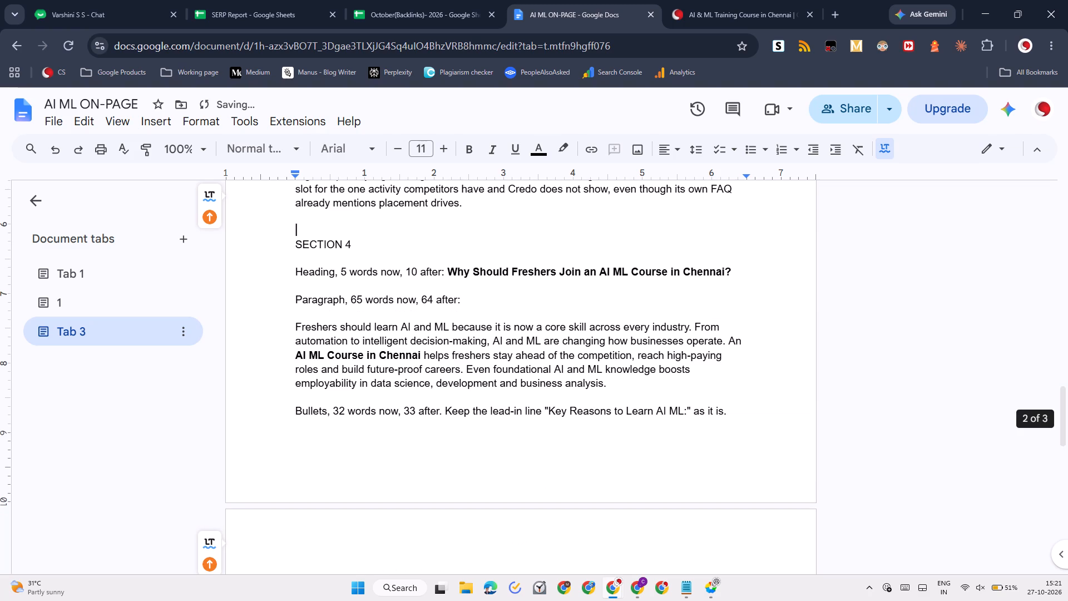
{"action": "key", "text": "ctrl+v"}
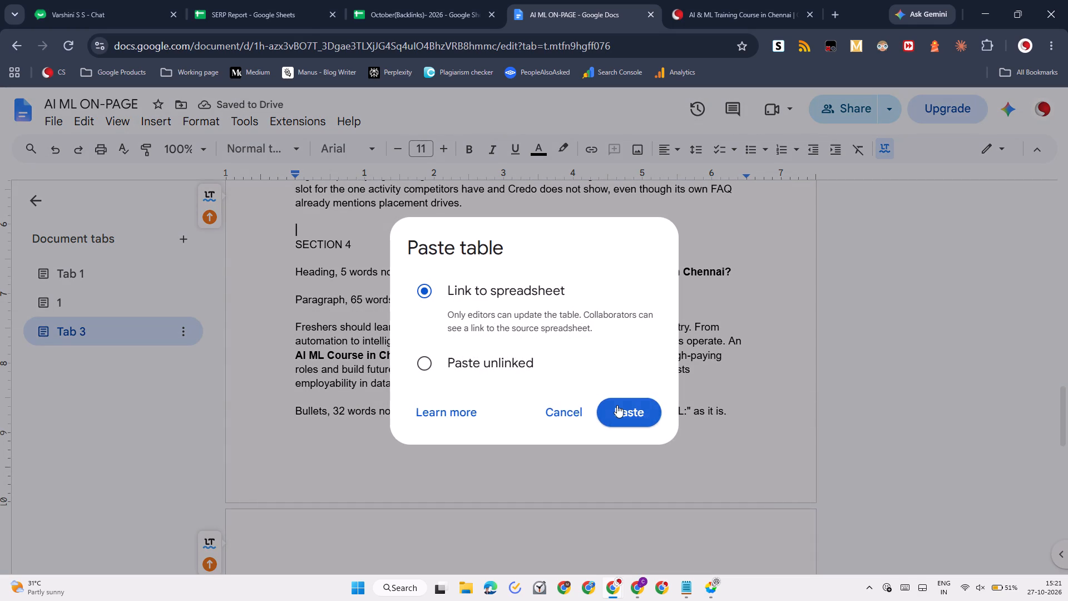
{"action": "left_click", "coordinate": [617, 405]}
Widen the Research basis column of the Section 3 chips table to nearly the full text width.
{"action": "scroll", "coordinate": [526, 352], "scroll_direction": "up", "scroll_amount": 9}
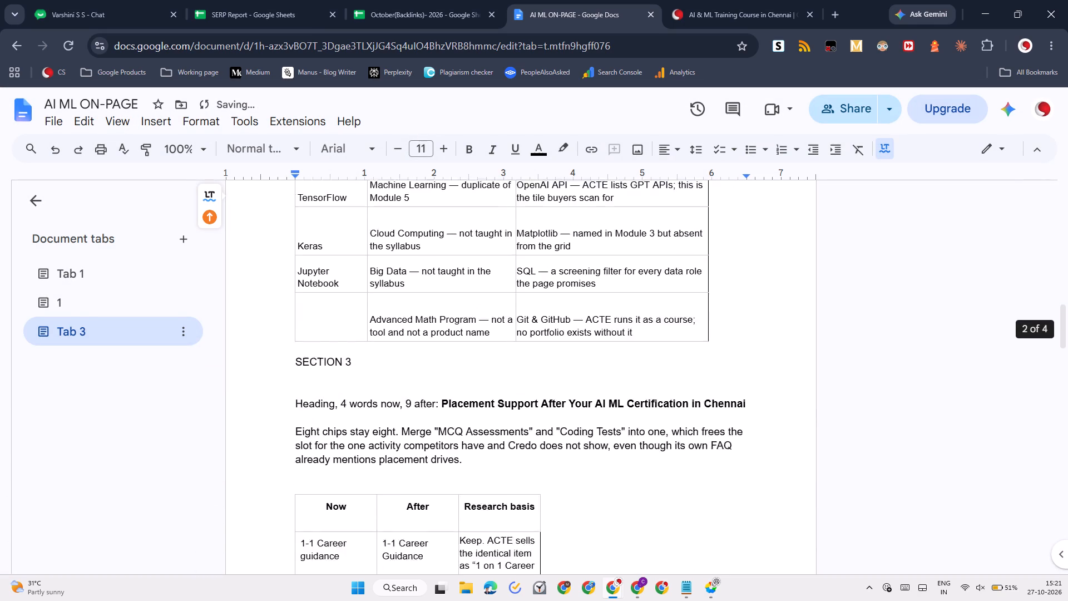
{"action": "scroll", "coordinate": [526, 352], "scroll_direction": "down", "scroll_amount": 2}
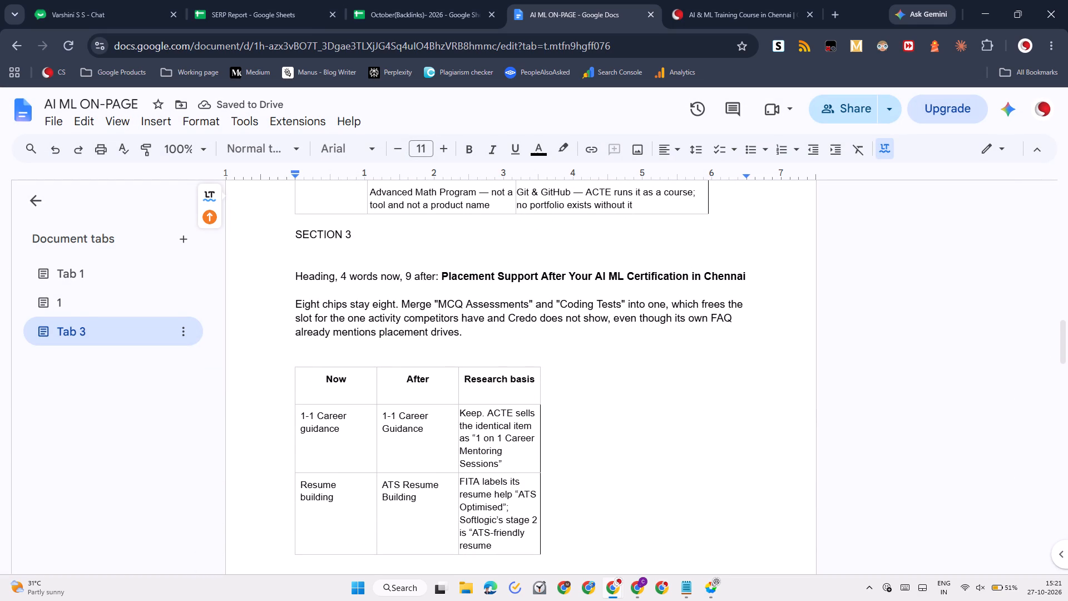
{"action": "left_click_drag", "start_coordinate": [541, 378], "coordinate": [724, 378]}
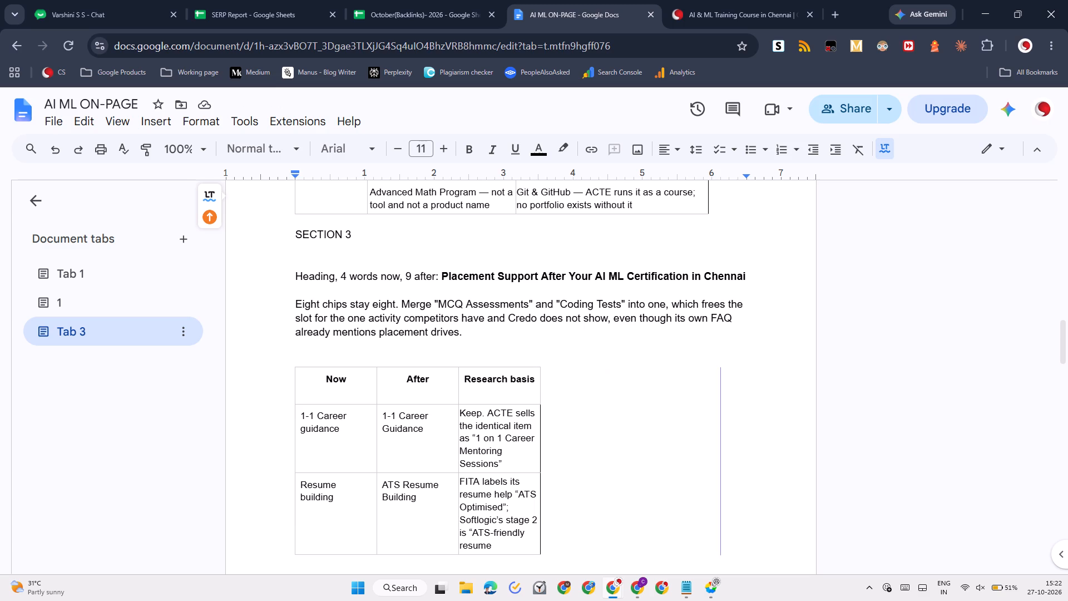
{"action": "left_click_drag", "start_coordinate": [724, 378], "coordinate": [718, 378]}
Delete the entire Research basis column from the Section 3 chips table.
{"action": "scroll", "coordinate": [555, 461], "scroll_direction": "down", "scroll_amount": 1}
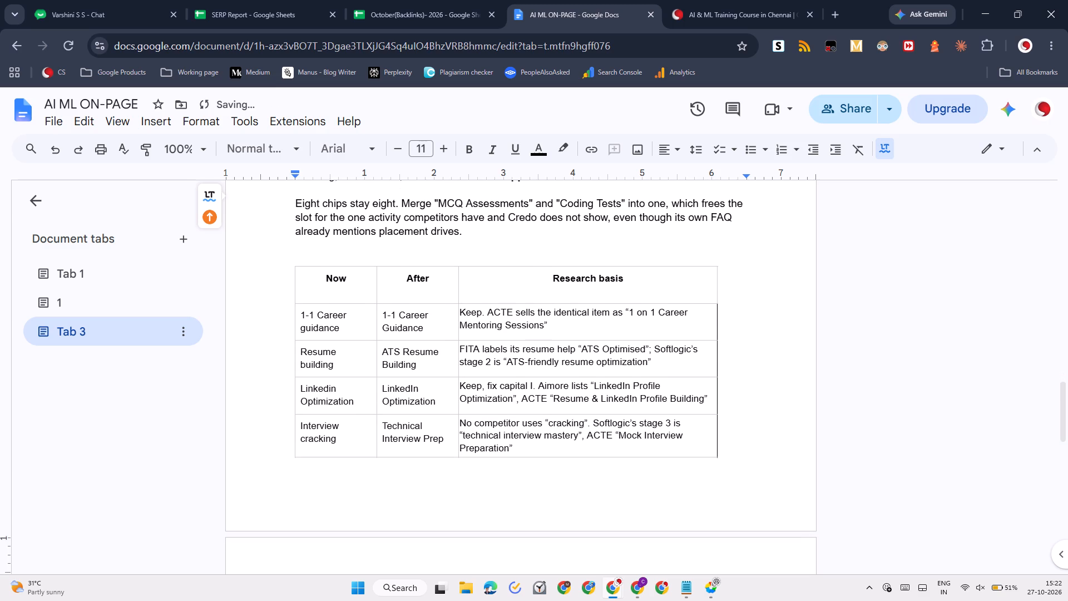
{"action": "left_click_drag", "start_coordinate": [505, 278], "coordinate": [553, 441]}
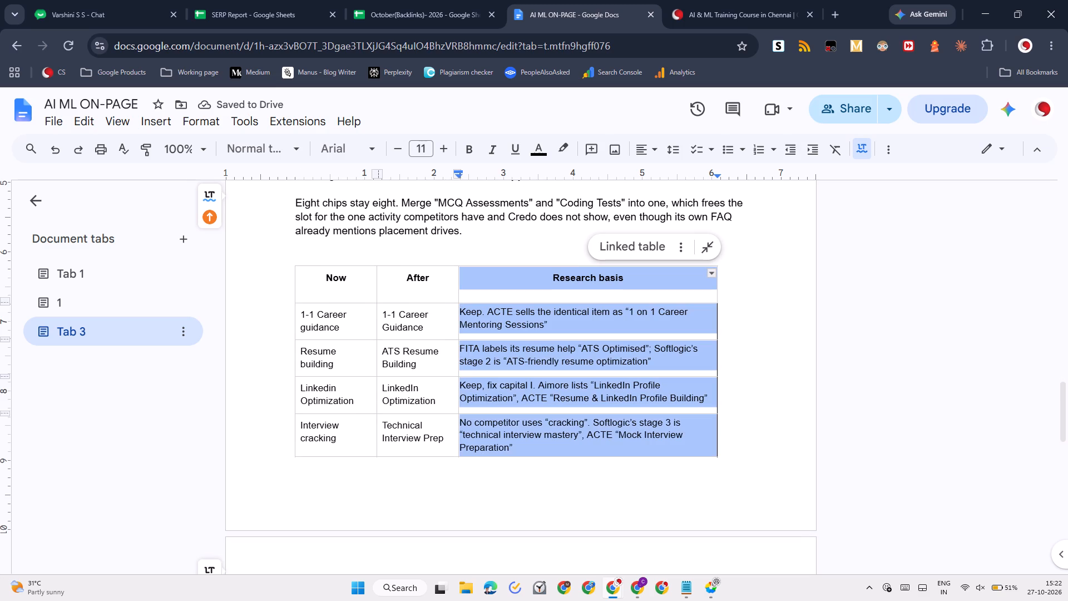
{"action": "left_click_drag", "start_coordinate": [553, 441], "coordinate": [561, 476]}
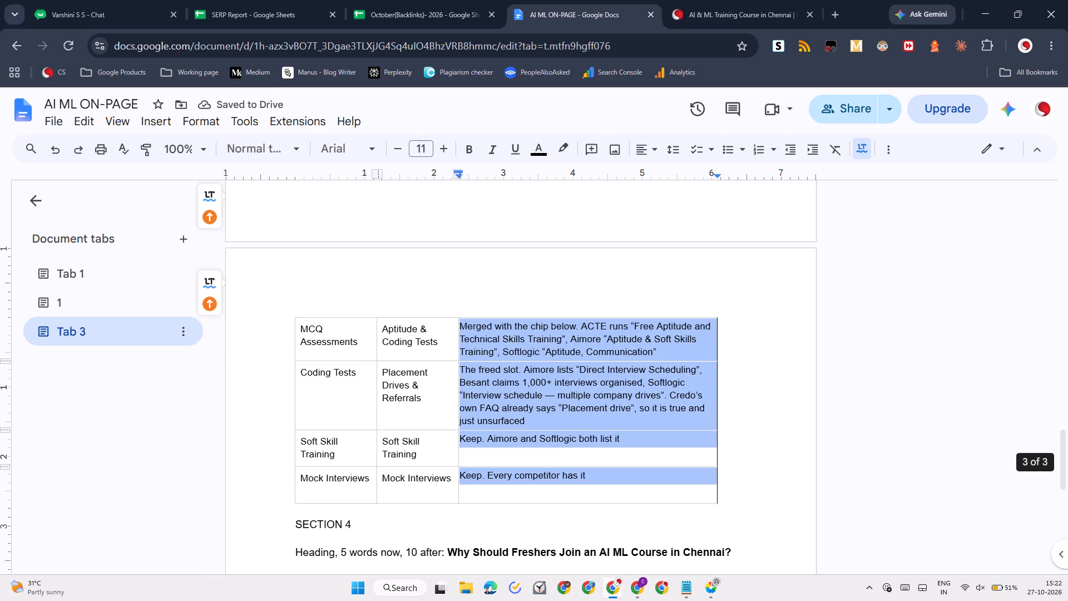
{"action": "left_click_drag", "start_coordinate": [561, 476], "coordinate": [561, 475]}
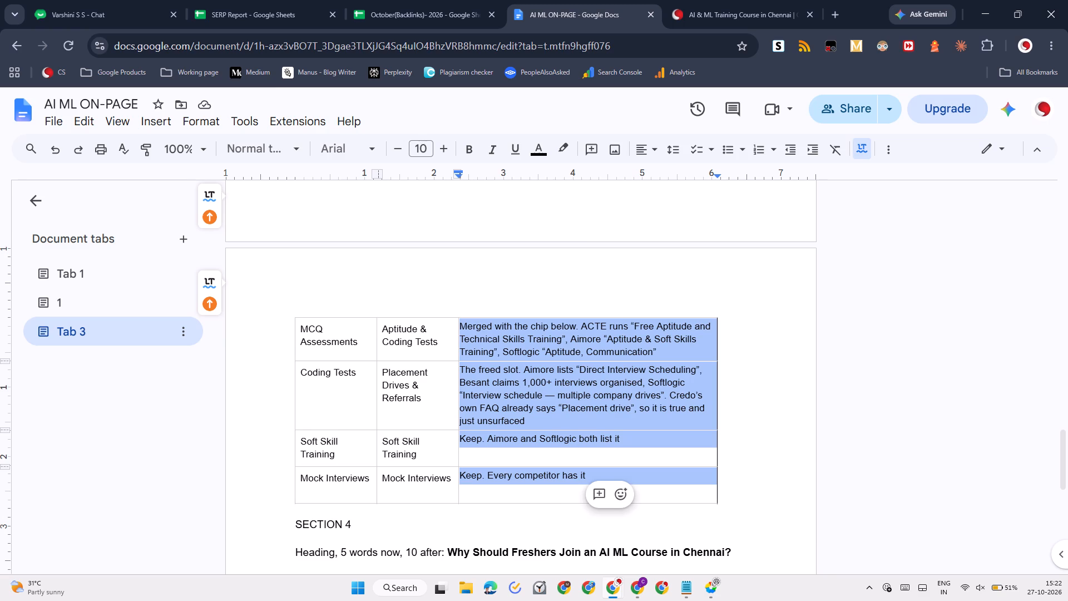
{"action": "right_click", "coordinate": [561, 442]}
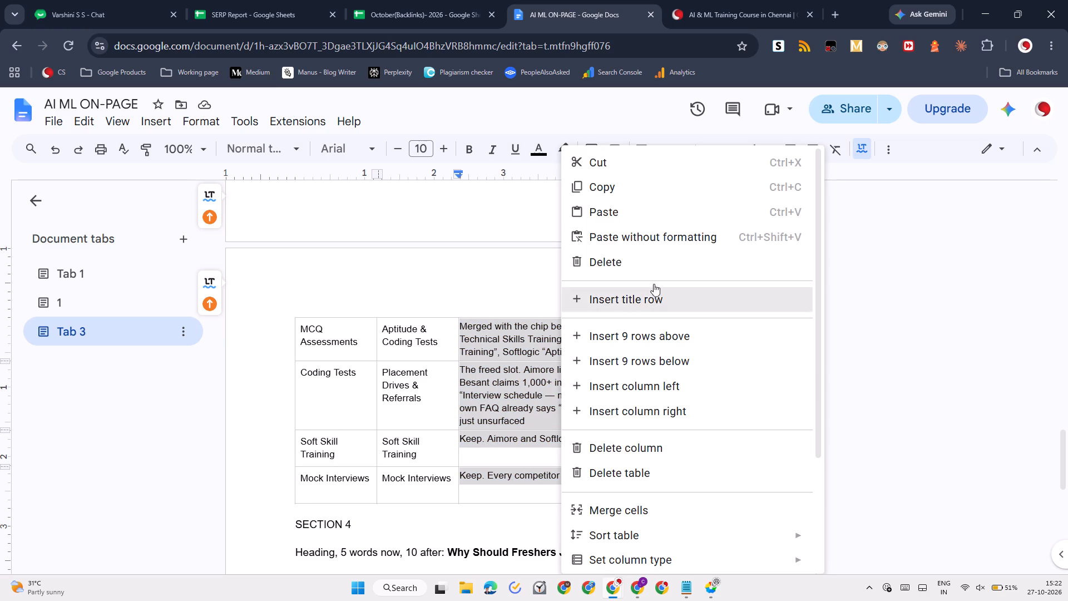
{"action": "left_click", "coordinate": [676, 451]}
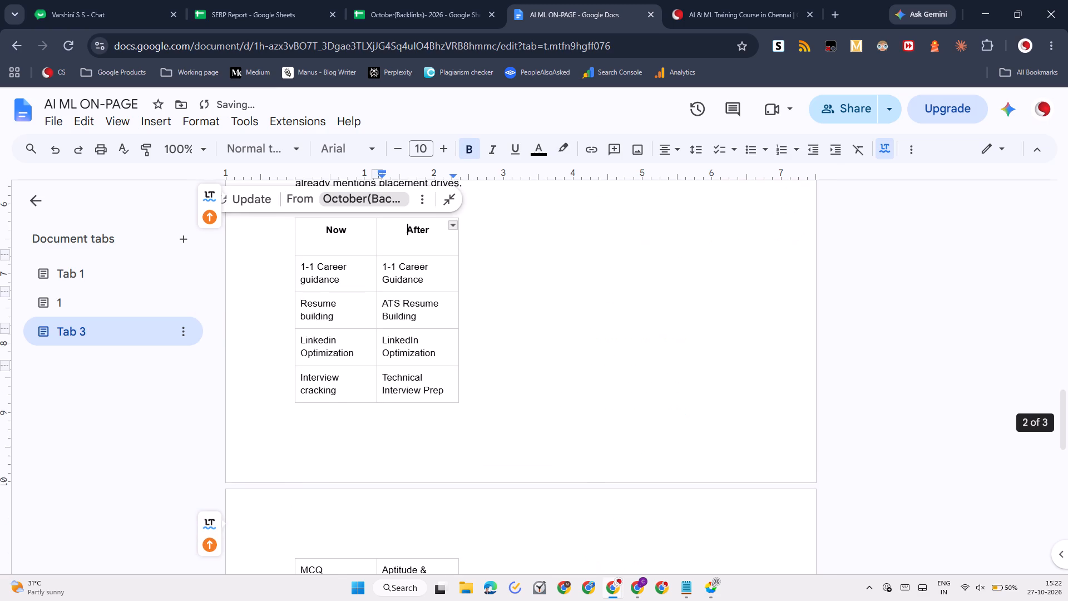
Widen the Section 3 chips table to nearly the full text width, with Now and After columns of roughly equal width.
{"action": "scroll", "coordinate": [566, 383], "scroll_direction": "up", "scroll_amount": 2}
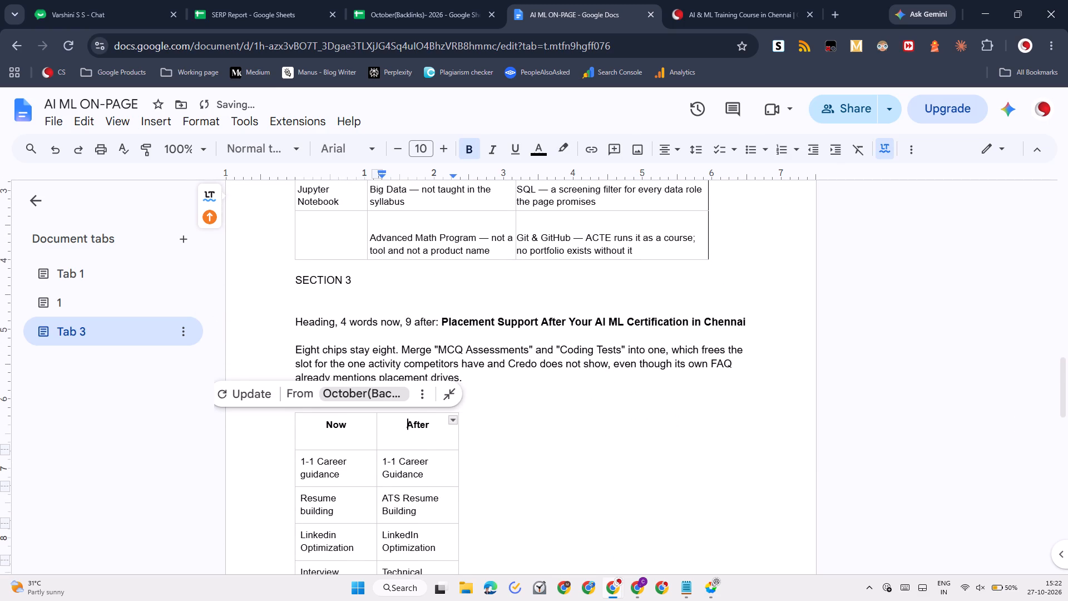
{"action": "left_click_drag", "start_coordinate": [460, 431], "coordinate": [717, 426]}
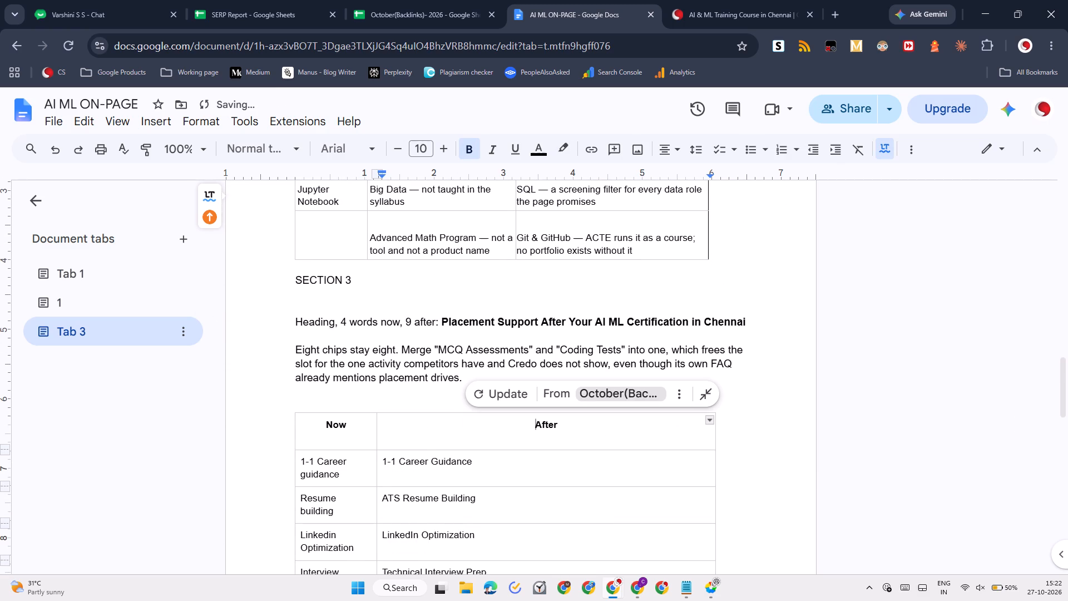
{"action": "left_click_drag", "start_coordinate": [379, 425], "coordinate": [448, 424]}
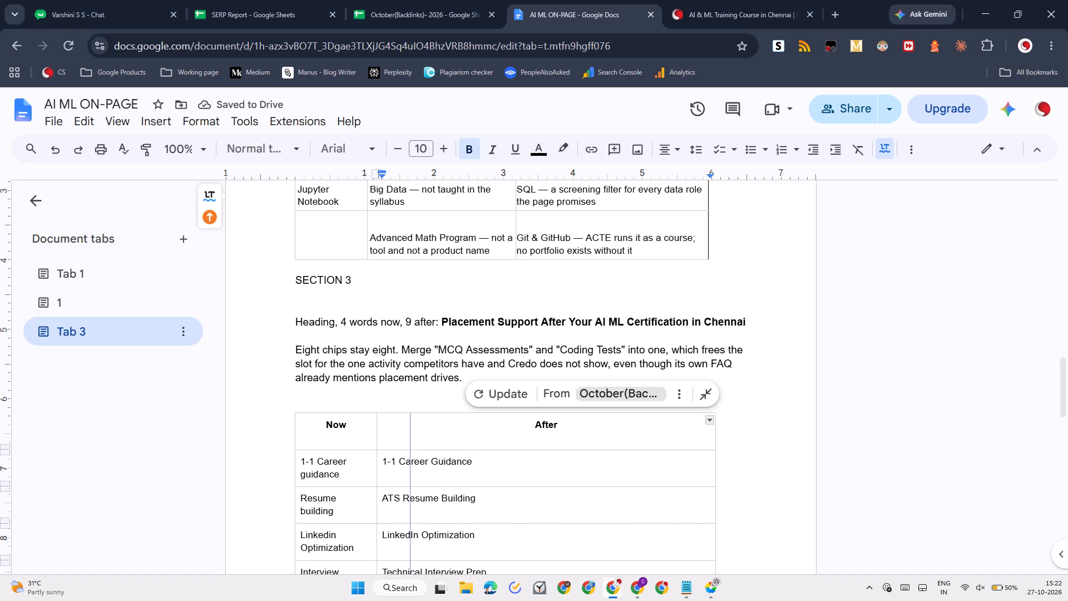
{"action": "left_click_drag", "start_coordinate": [448, 424], "coordinate": [500, 425]}
{"action": "scroll", "coordinate": [500, 425], "scroll_direction": "down", "scroll_amount": 2}
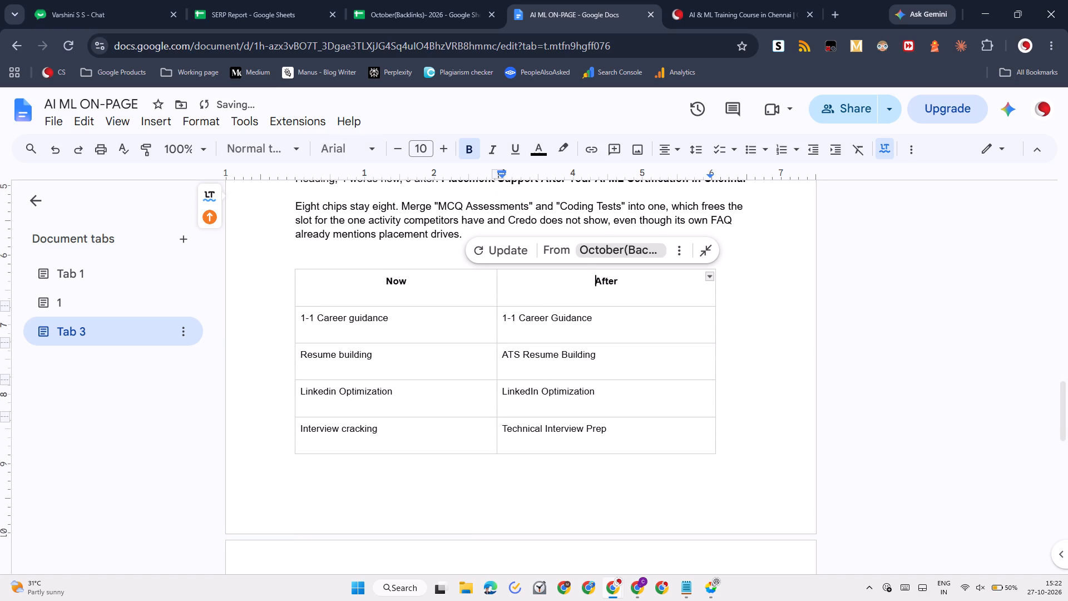
Review the Section 3 chips table and the Section 4 heading, paragraph and bullets in Tab 3.
{"action": "scroll", "coordinate": [493, 479], "scroll_direction": "down", "scroll_amount": 3}
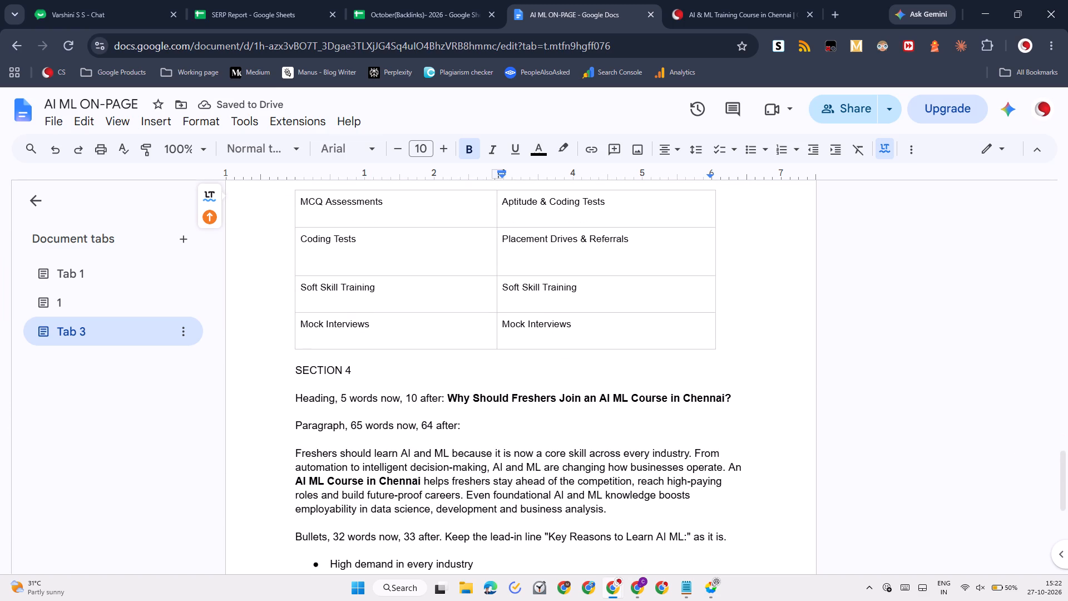
{"action": "scroll", "coordinate": [493, 479], "scroll_direction": "up", "scroll_amount": 3}
{"action": "scroll", "coordinate": [493, 479], "scroll_direction": "down", "scroll_amount": 2}
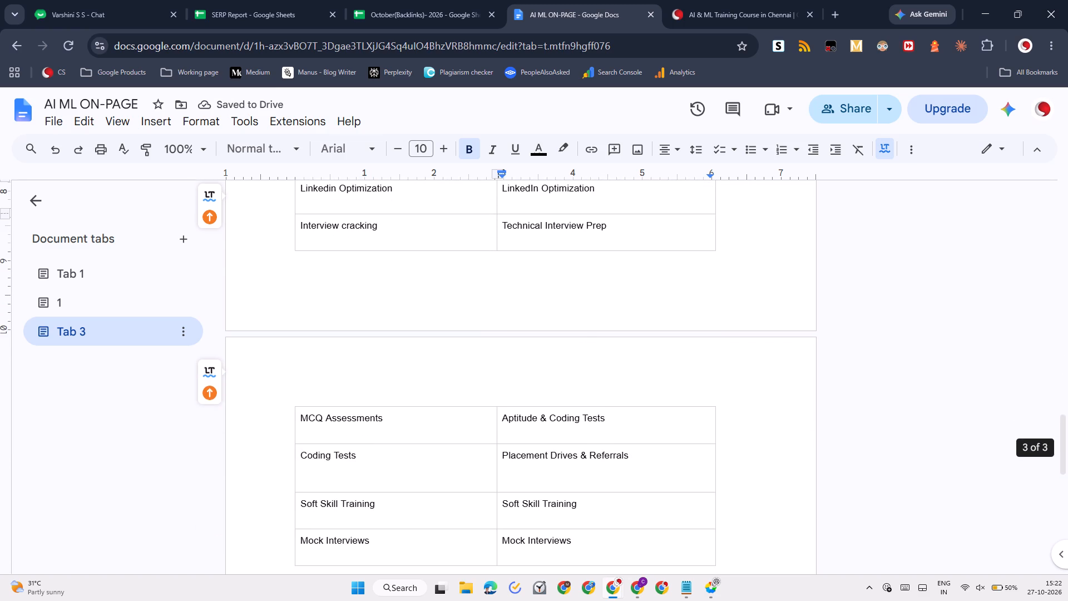
{"action": "scroll", "coordinate": [493, 479], "scroll_direction": "up", "scroll_amount": 3}
{"action": "scroll", "coordinate": [493, 479], "scroll_direction": "down", "scroll_amount": 1}
{"action": "left_click", "coordinate": [491, 423]}
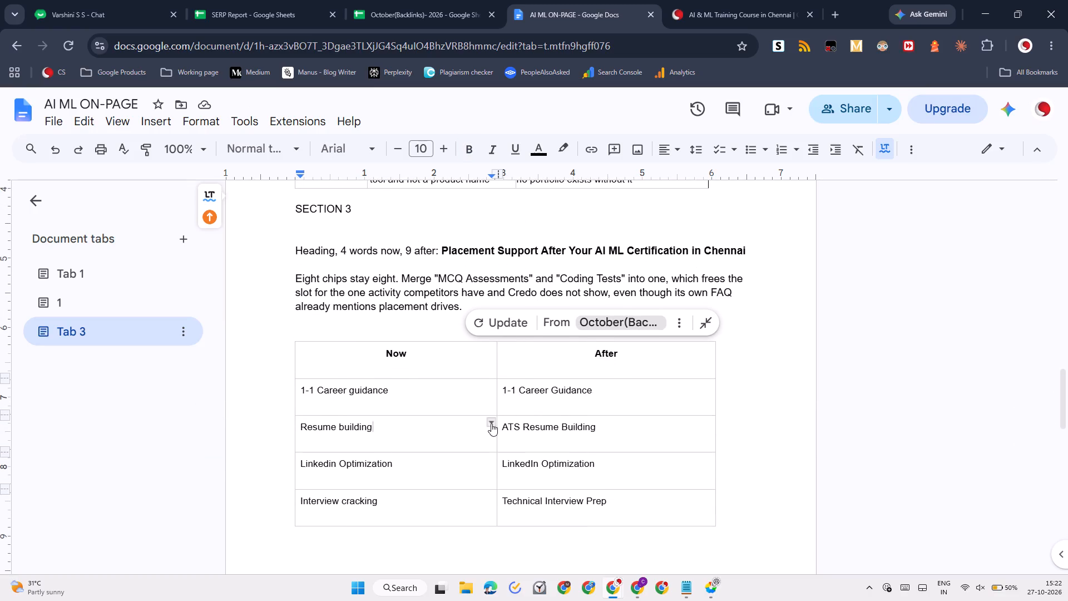
{"action": "left_click", "coordinate": [445, 423]}
{"action": "scroll", "coordinate": [445, 423], "scroll_direction": "down", "scroll_amount": 5}
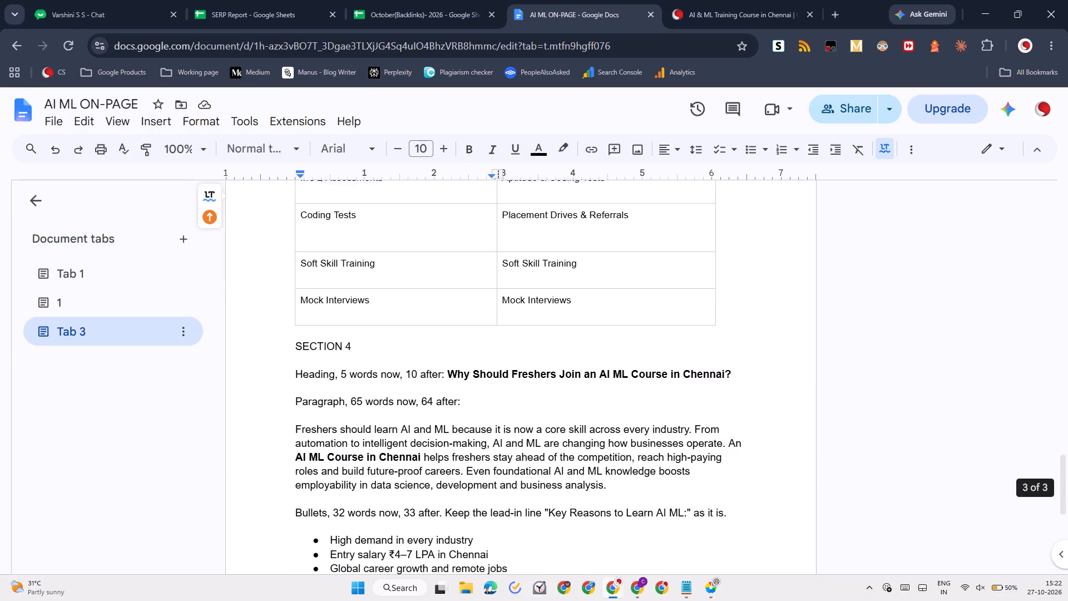
{"action": "scroll", "coordinate": [445, 423], "scroll_direction": "down", "scroll_amount": 1}
{"action": "left_click", "coordinate": [458, 403]}
{"action": "scroll", "coordinate": [458, 403], "scroll_direction": "down", "scroll_amount": 2}
Check the Section 4 draft against Claude's review and the live Credo Systemz page's "Why Should Freshers Learn AI&ML?" section.
{"action": "key", "text": "alt+Tab"}
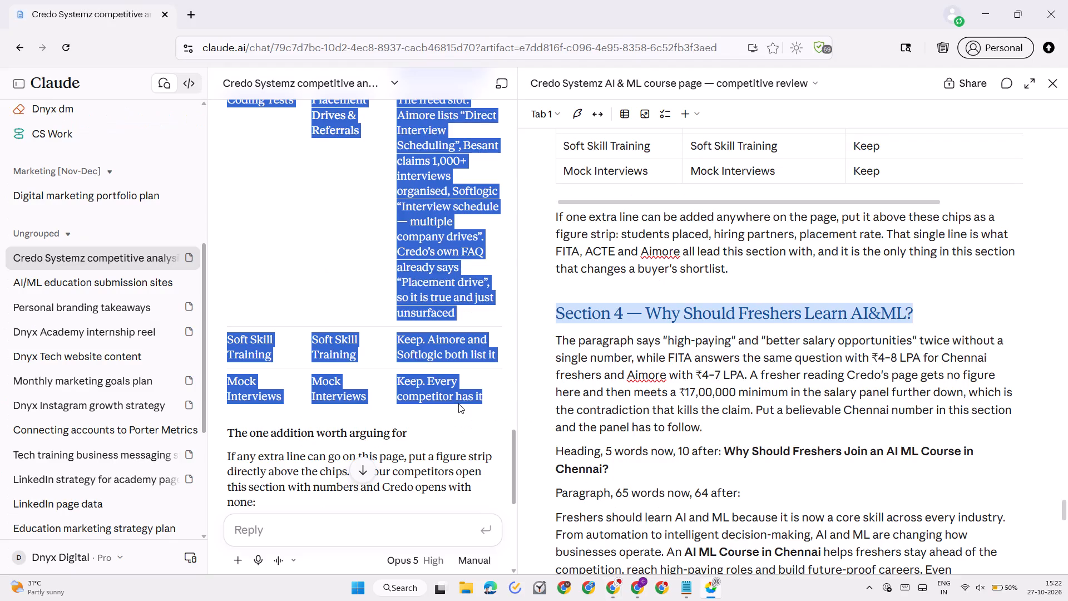
{"action": "left_click", "coordinate": [468, 290]}
{"action": "key", "text": "alt+Tab"}
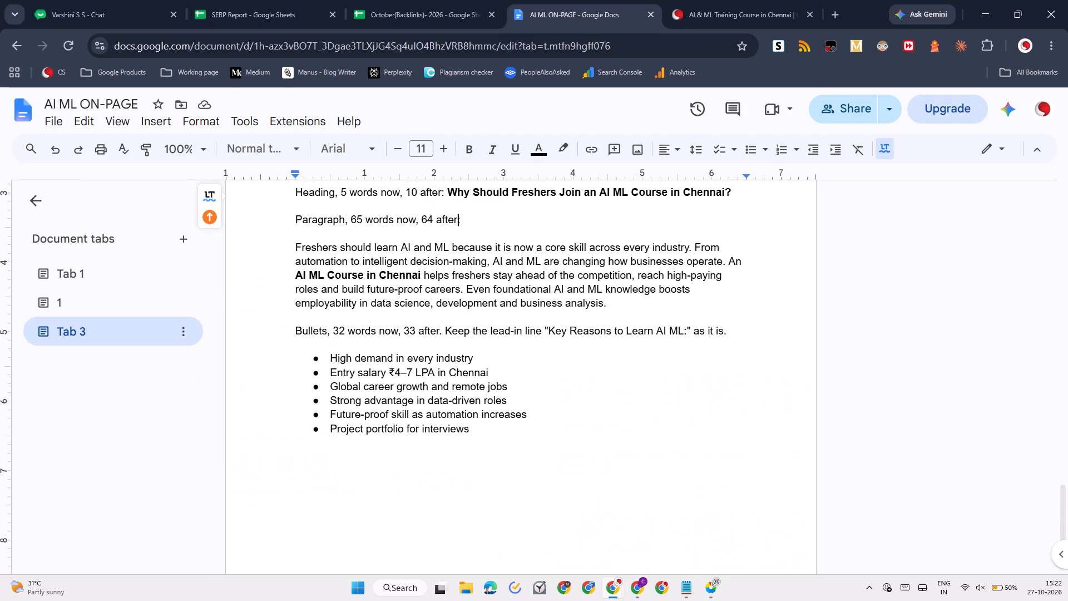
{"action": "left_click", "coordinate": [661, 0]}
{"action": "left_click", "coordinate": [706, 0]}
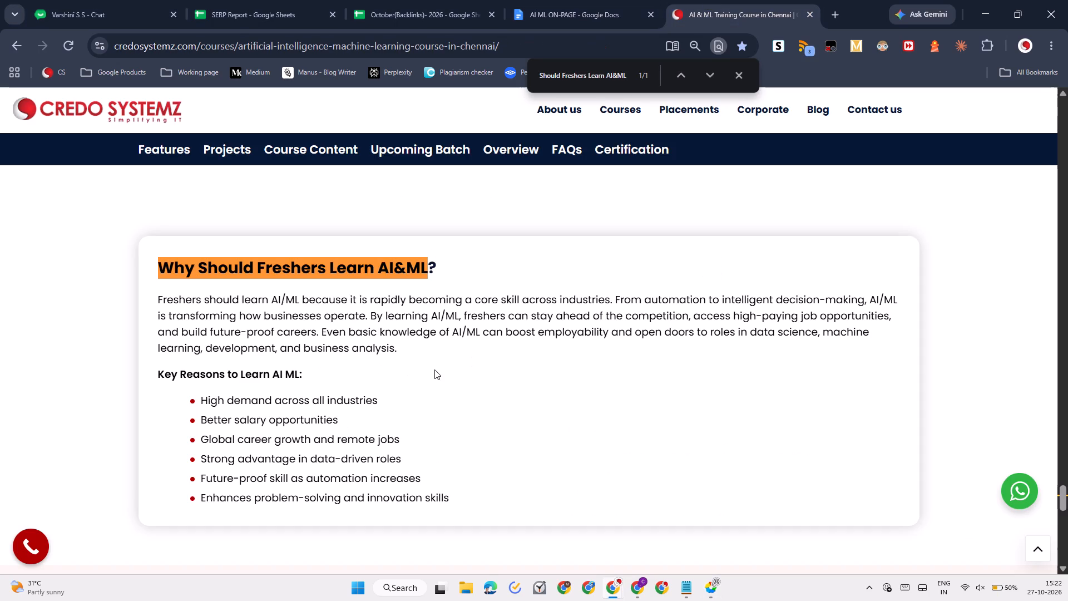
{"action": "scroll", "coordinate": [434, 370], "scroll_direction": "down", "scroll_amount": 1}
{"action": "left_click", "coordinate": [441, 303]}
{"action": "left_click", "coordinate": [574, 1]}
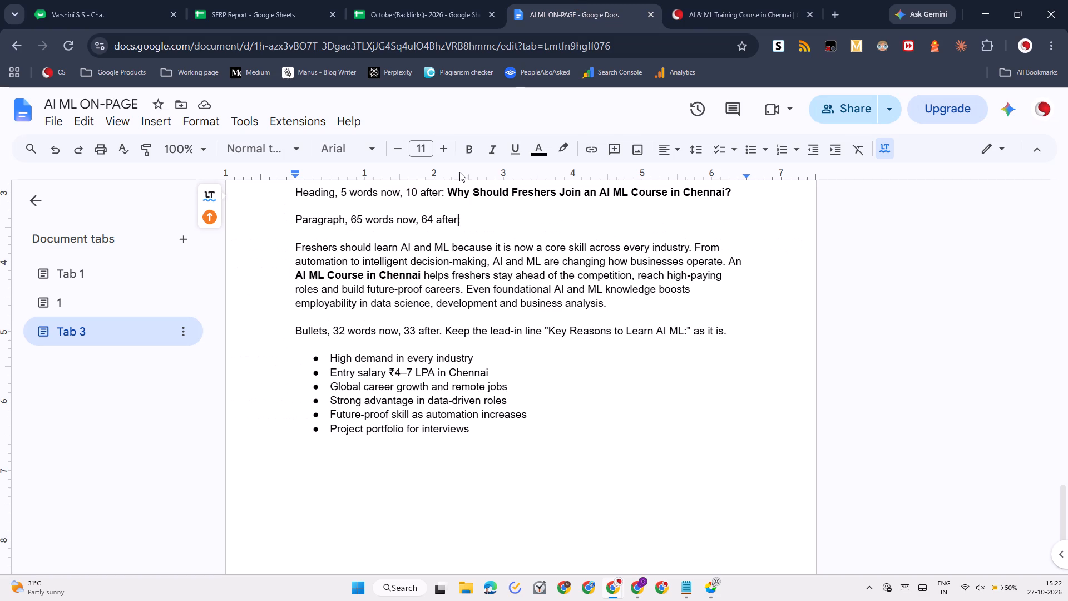
Copy all of Sections 3 and 4, from the SECTION 3 label through the final bullet, and remove them from Tab 3.
{"action": "scroll", "coordinate": [369, 346], "scroll_direction": "up", "scroll_amount": 2}
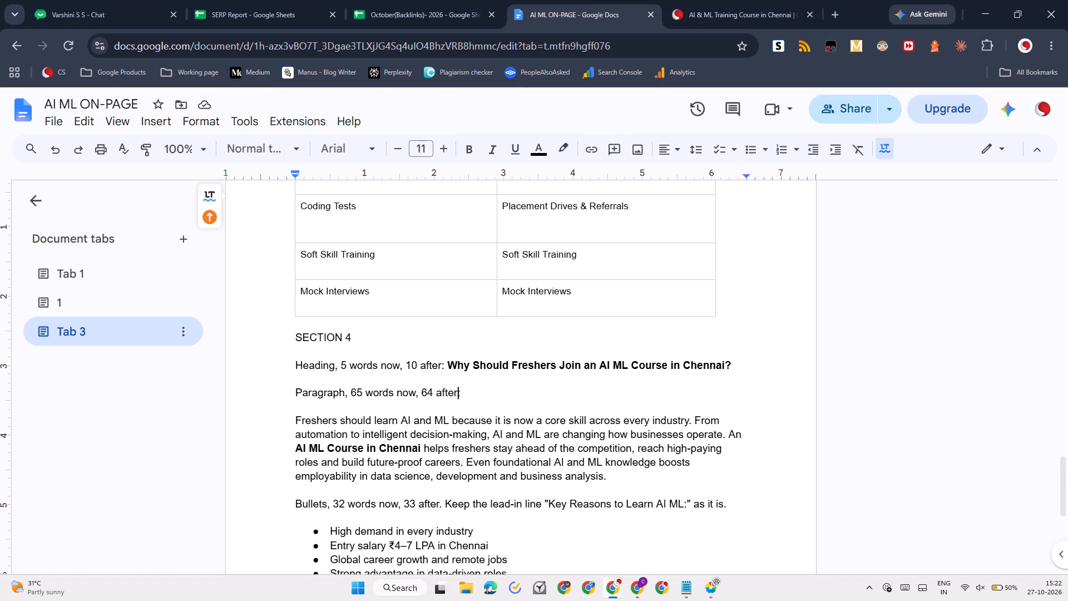
{"action": "scroll", "coordinate": [298, 339], "scroll_direction": "up", "scroll_amount": 5}
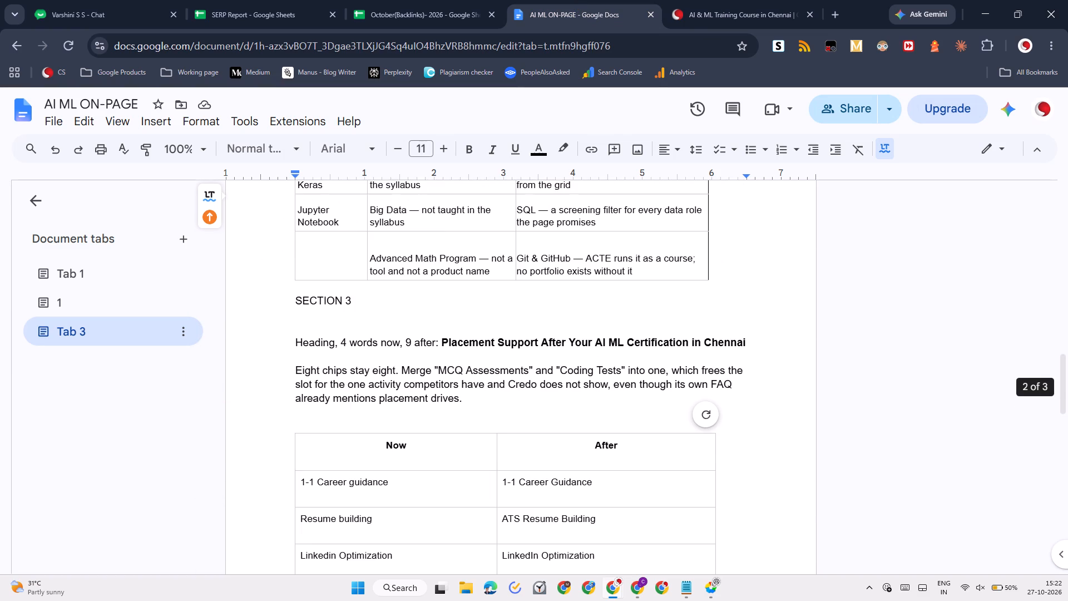
{"action": "left_click_drag", "start_coordinate": [295, 300], "coordinate": [393, 534]}
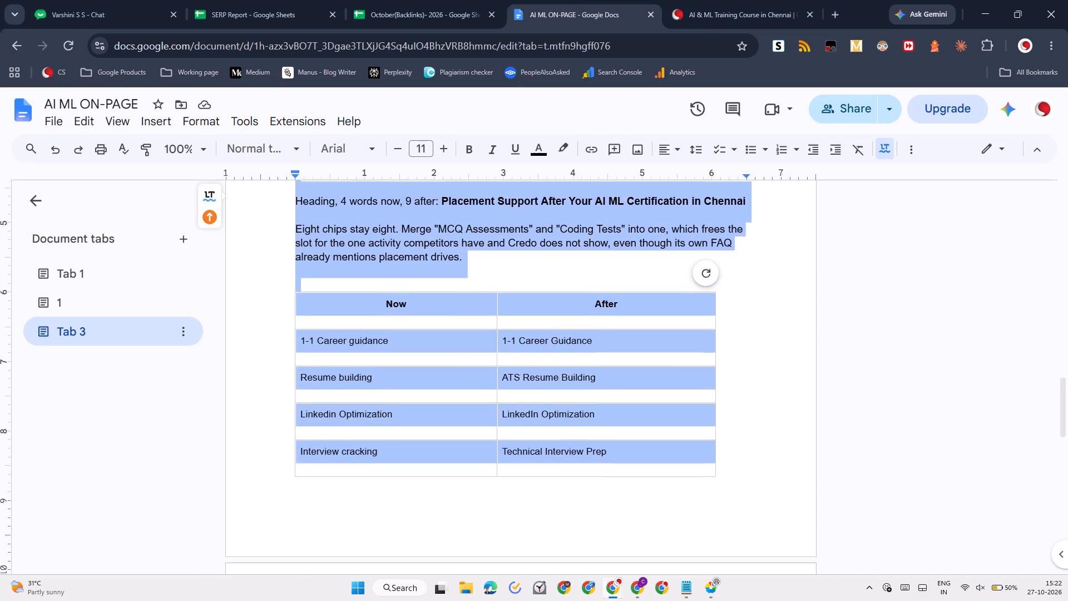
{"action": "left_click_drag", "start_coordinate": [393, 534], "coordinate": [488, 594]}
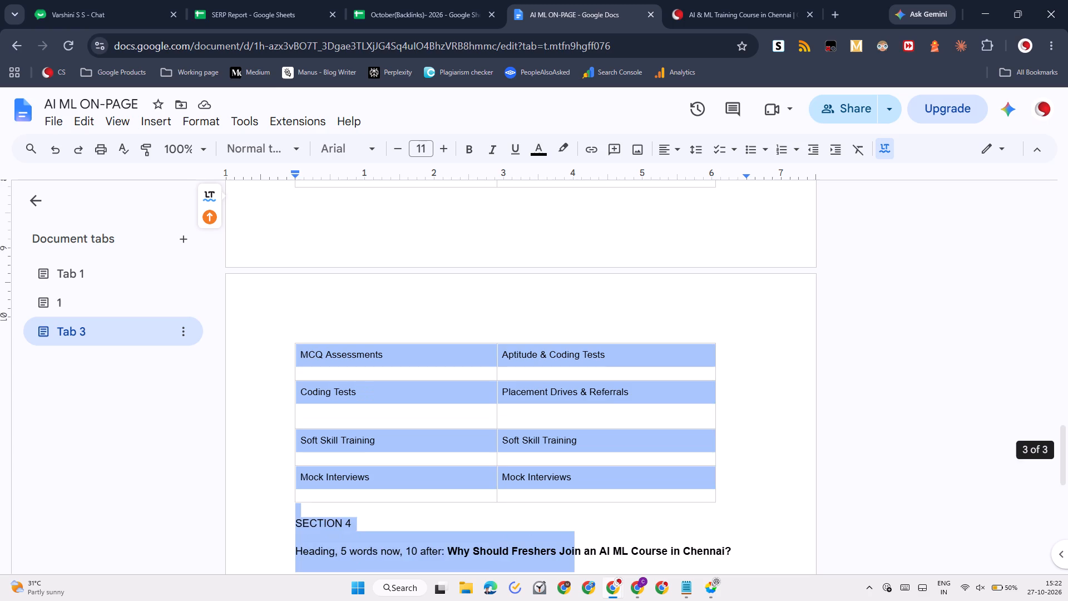
{"action": "left_click_drag", "start_coordinate": [488, 594], "coordinate": [488, 600]}
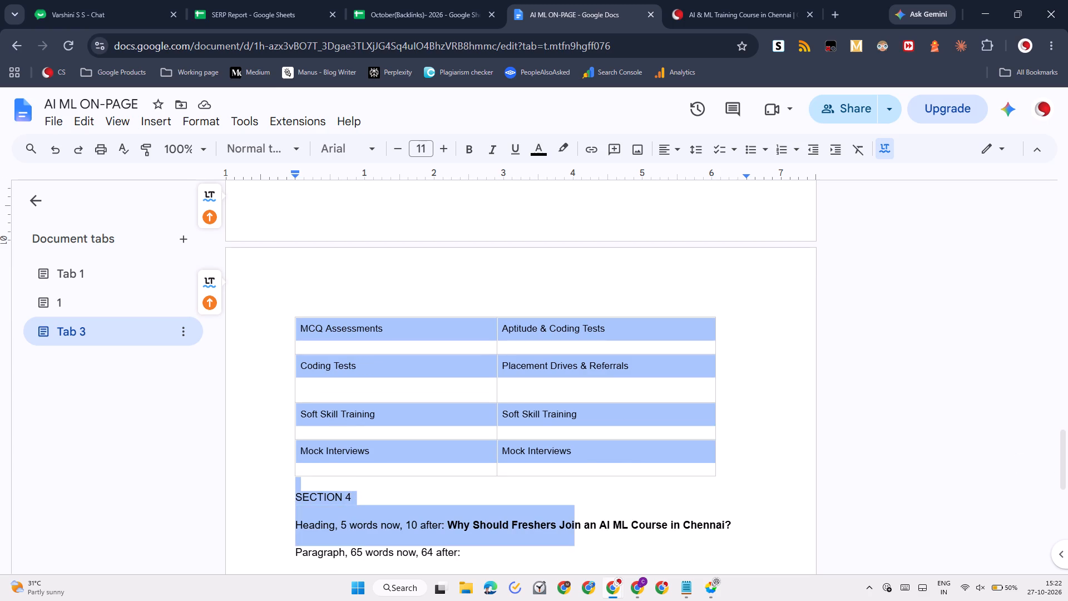
{"action": "left_click_drag", "start_coordinate": [488, 600], "coordinate": [498, 600]}
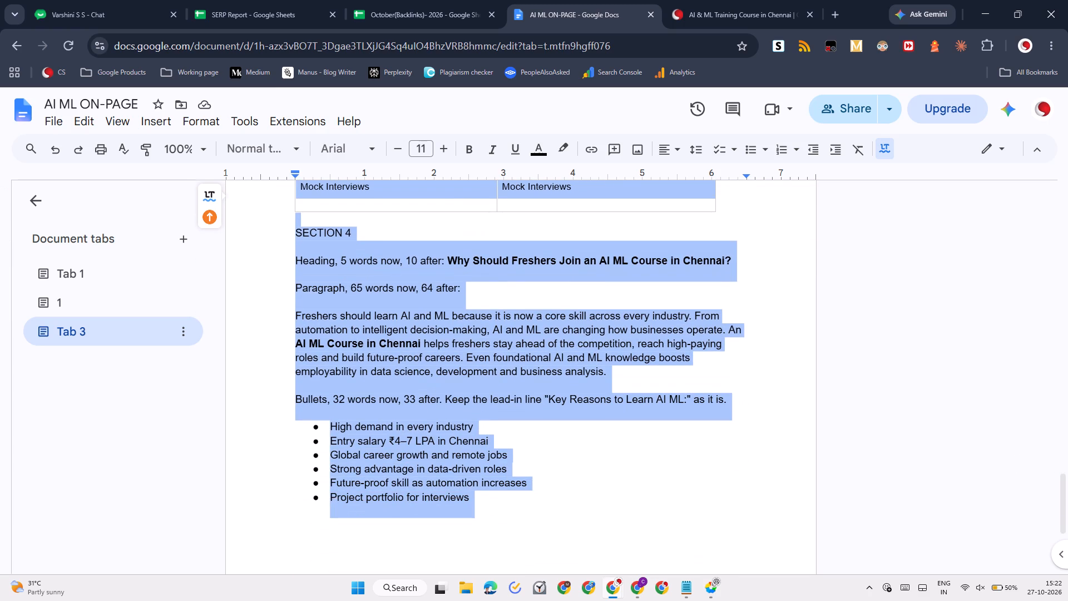
{"action": "left_click_drag", "start_coordinate": [498, 600], "coordinate": [497, 600]}
{"action": "scroll", "coordinate": [498, 411], "scroll_direction": "down", "scroll_amount": 3}
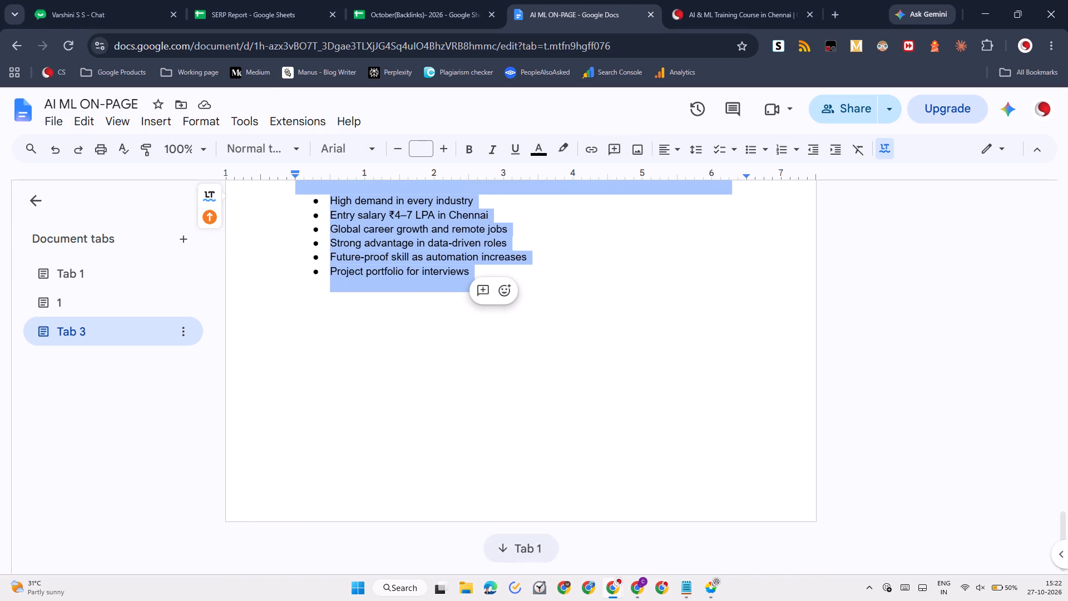
{"action": "key", "text": "ctrl+c"}
{"action": "scroll", "coordinate": [498, 411], "scroll_direction": "up", "scroll_amount": 10, "text": "ctrl"}
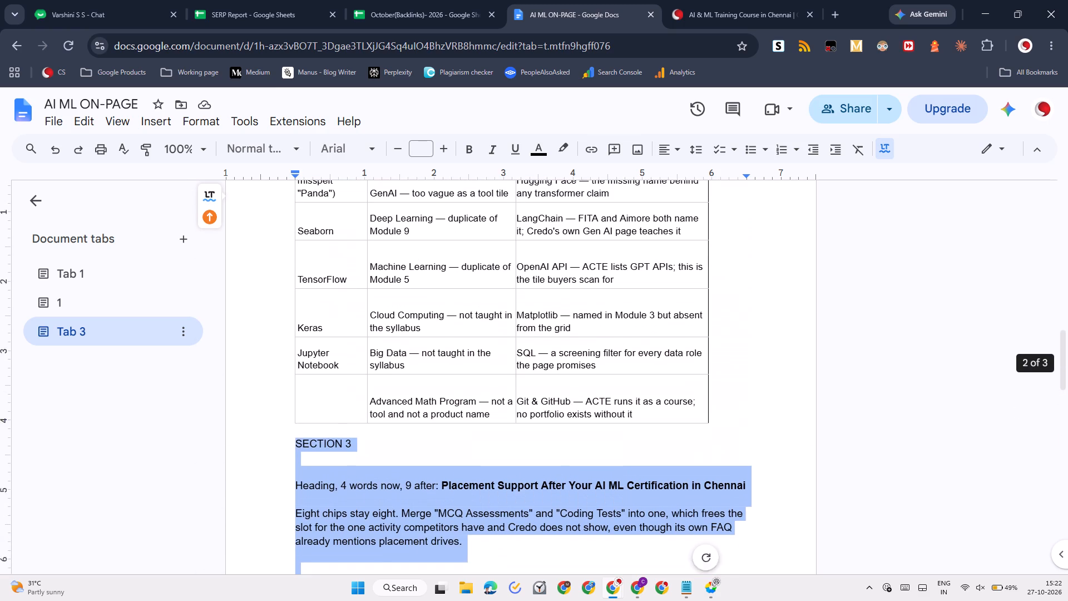
{"action": "key", "text": "BackSpace"}
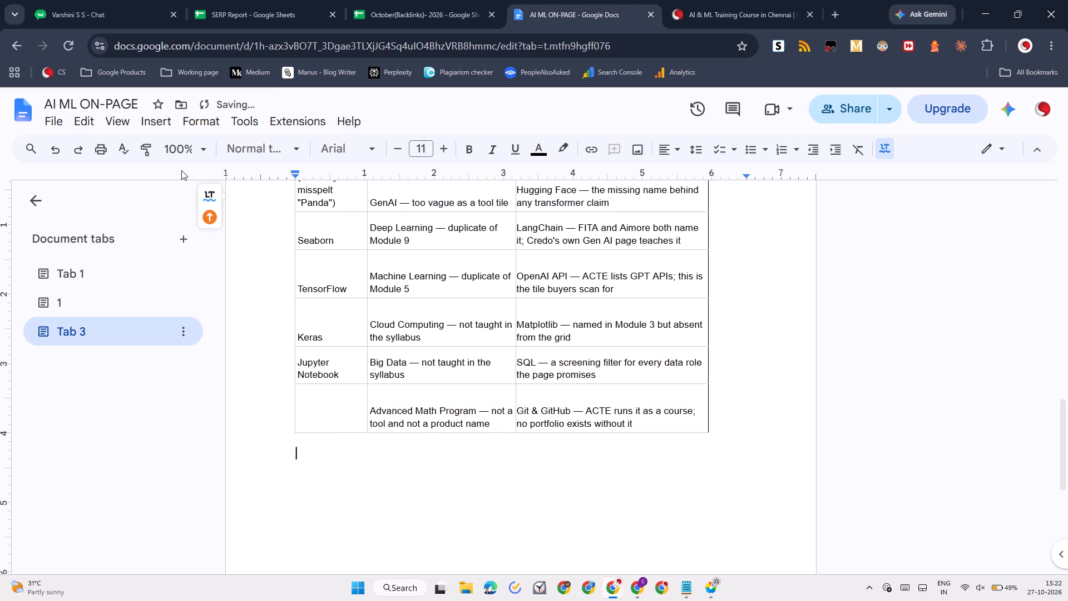
Add a new tab to the AI ML ON-PAGE document and paste the copied Sections 3 and 4 into it.
{"action": "left_click", "coordinate": [182, 234]}
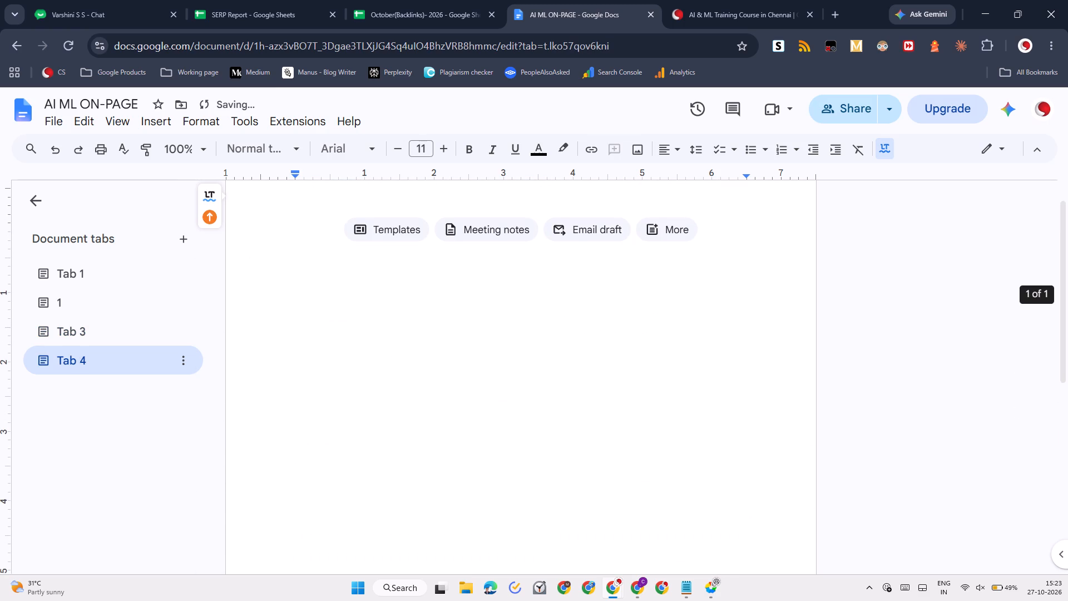
{"action": "key", "text": "ctrl+v"}
{"action": "scroll", "coordinate": [387, 372], "scroll_direction": "up", "scroll_amount": 5}
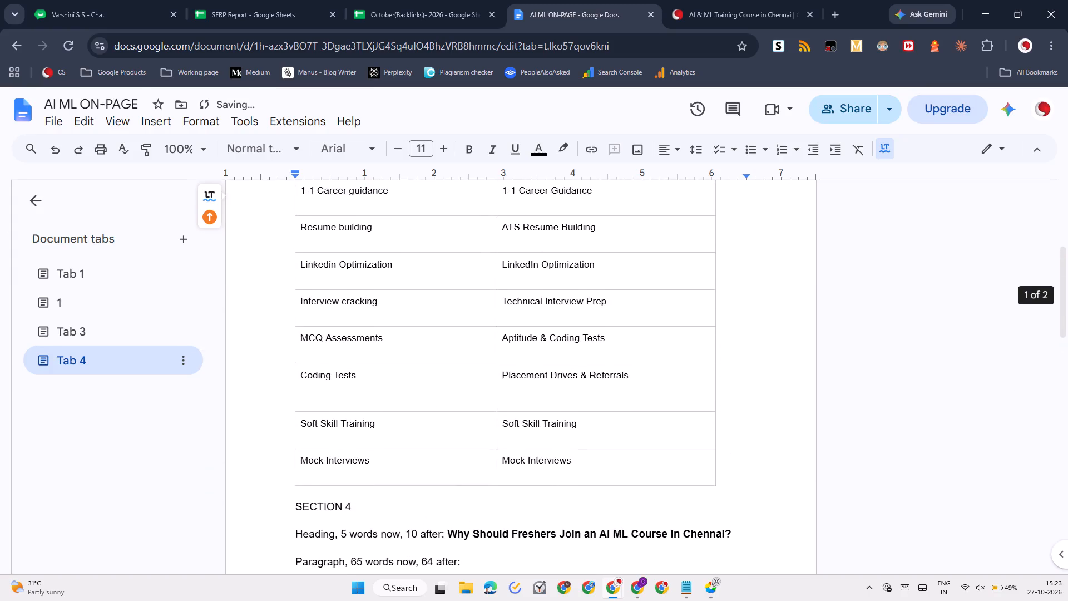
{"action": "scroll", "coordinate": [387, 372], "scroll_direction": "up", "scroll_amount": 4}
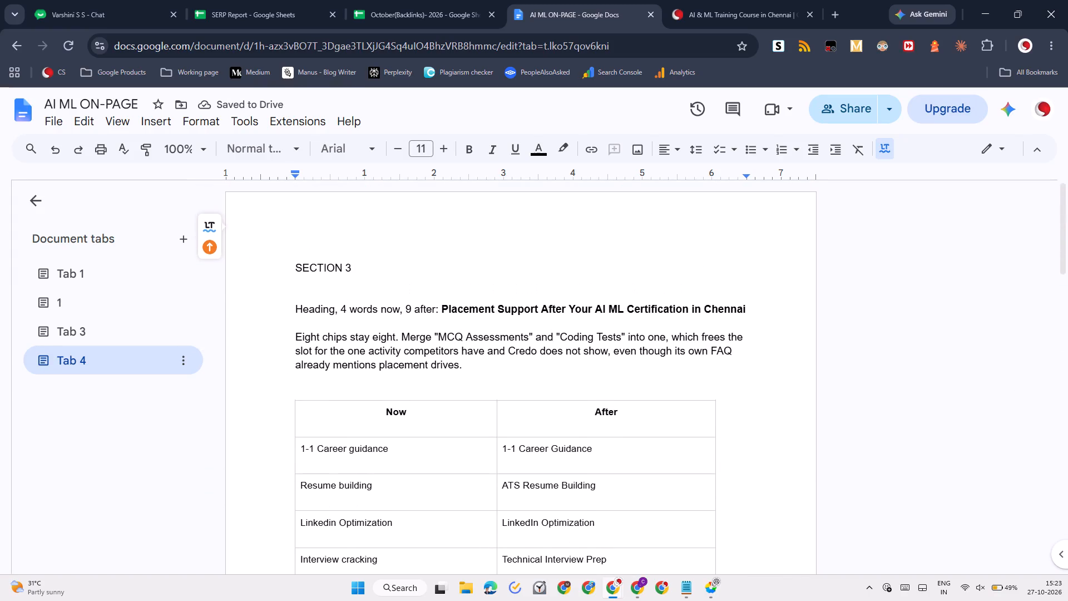
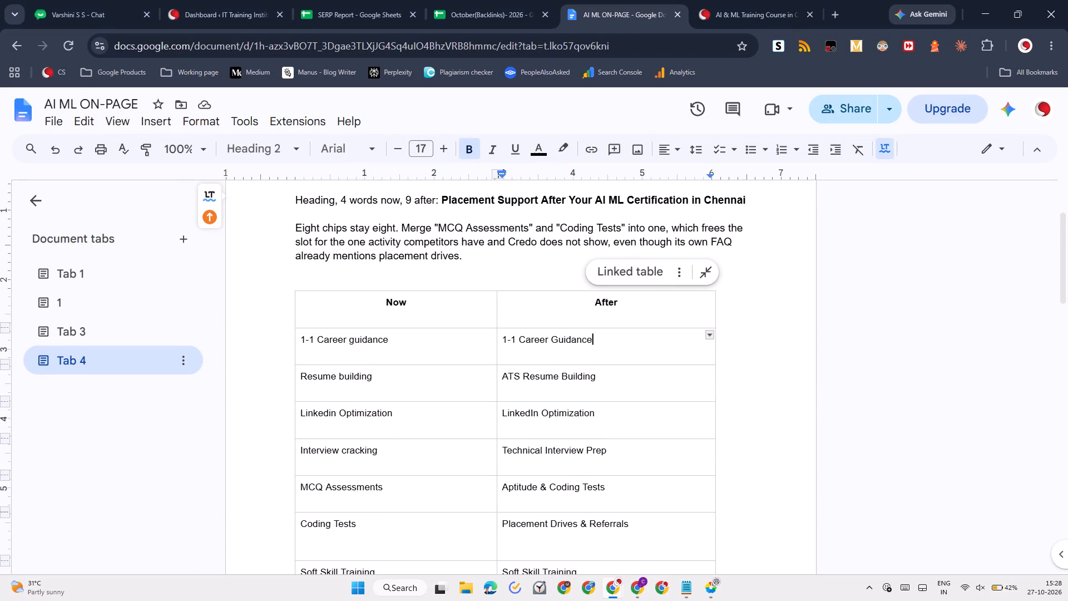
Move the WordPress dashboard tab between the AI ML ON-PAGE document tab and the AI & ML course page tab.
{"action": "left_click_drag", "start_coordinate": [216, 0], "coordinate": [578, 0]}
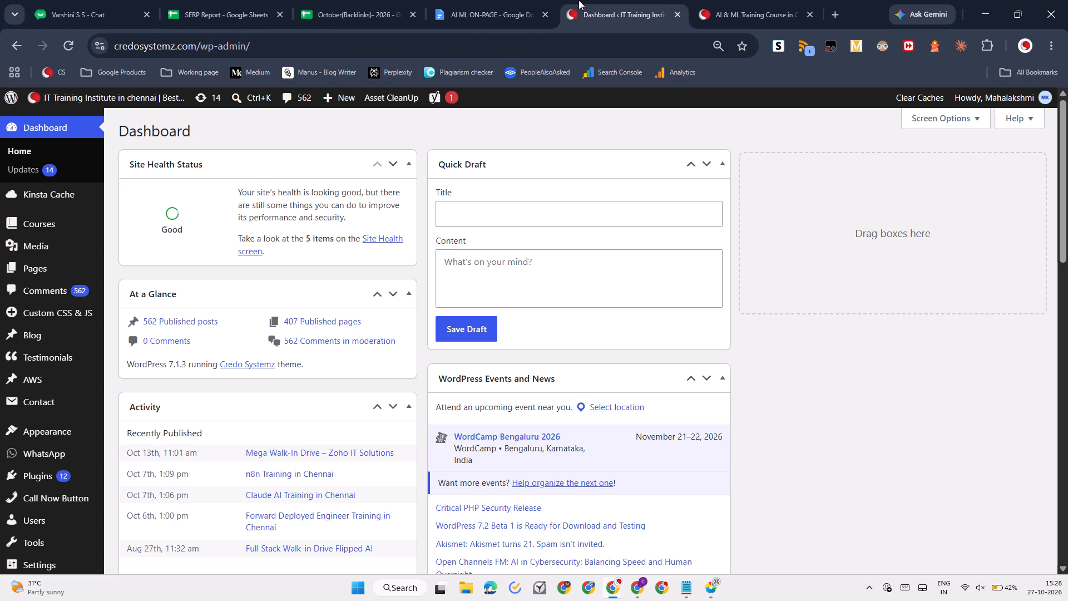
{"action": "scroll", "coordinate": [537, 270], "scroll_direction": "down", "scroll_amount": 1}
{"action": "scroll", "coordinate": [452, 313], "scroll_direction": "up", "scroll_amount": 3}
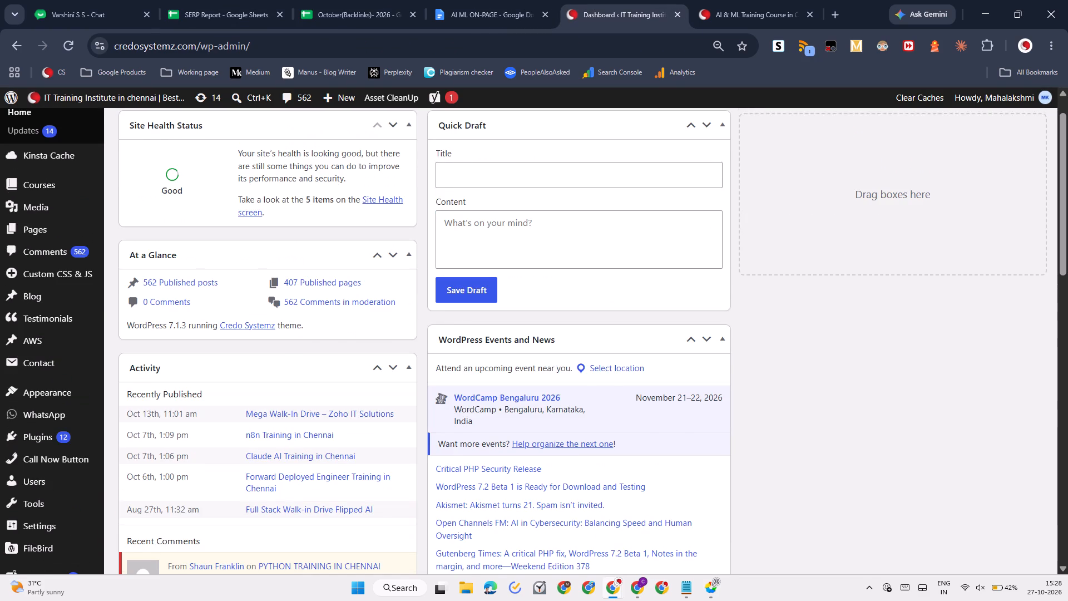
Search the WordPress site's pages for "ai ml".
{"action": "left_click", "coordinate": [46, 262]}
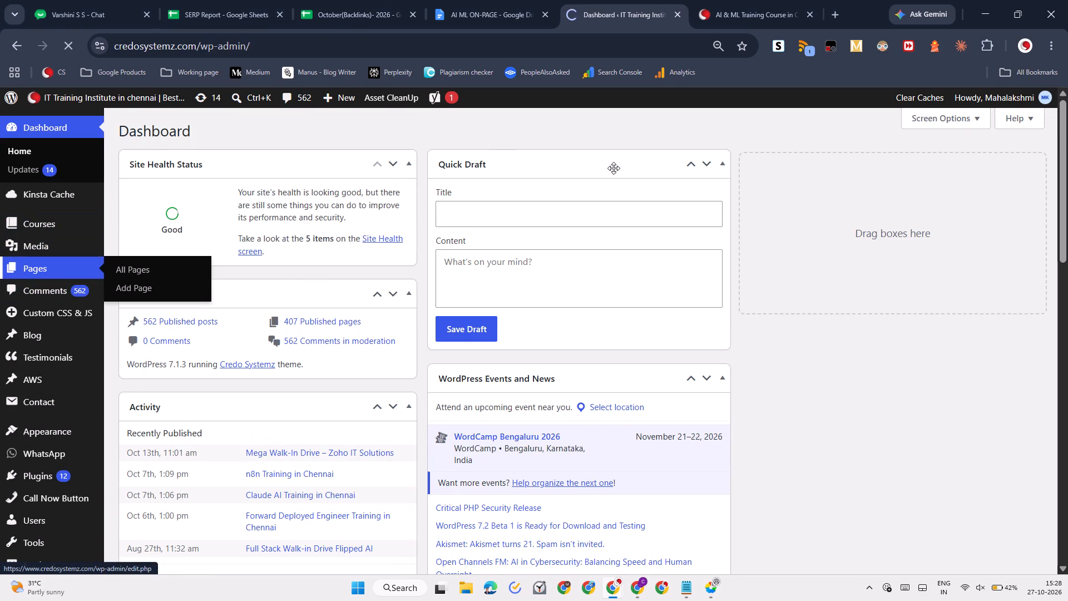
{"action": "left_click", "coordinate": [888, 159]}
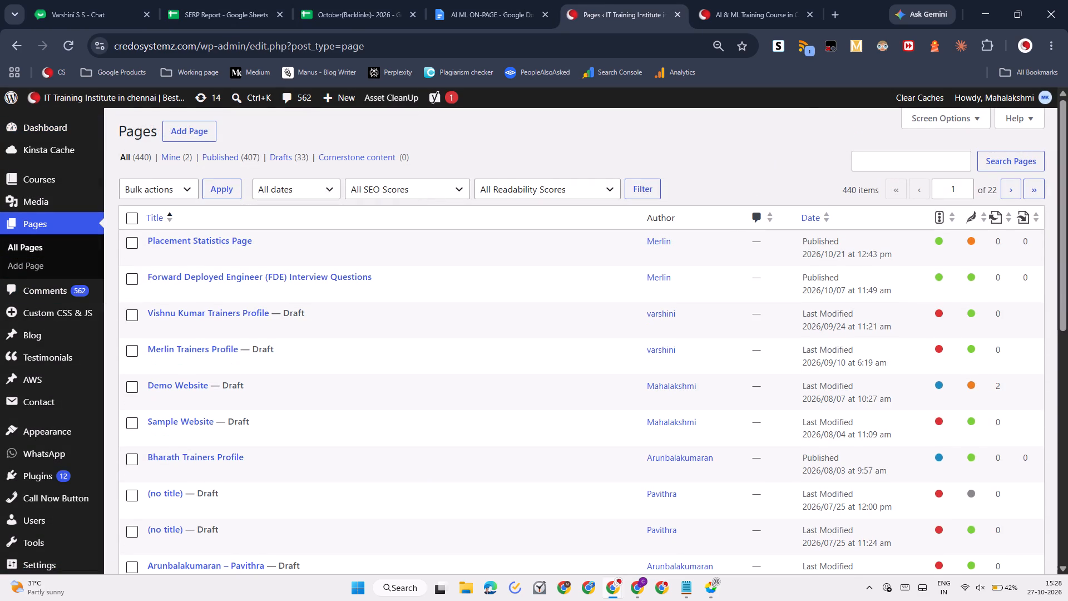
{"action": "type", "text": "ai m"}
{"action": "scroll", "coordinate": [888, 159], "scroll_direction": "up", "scroll_amount": 9}
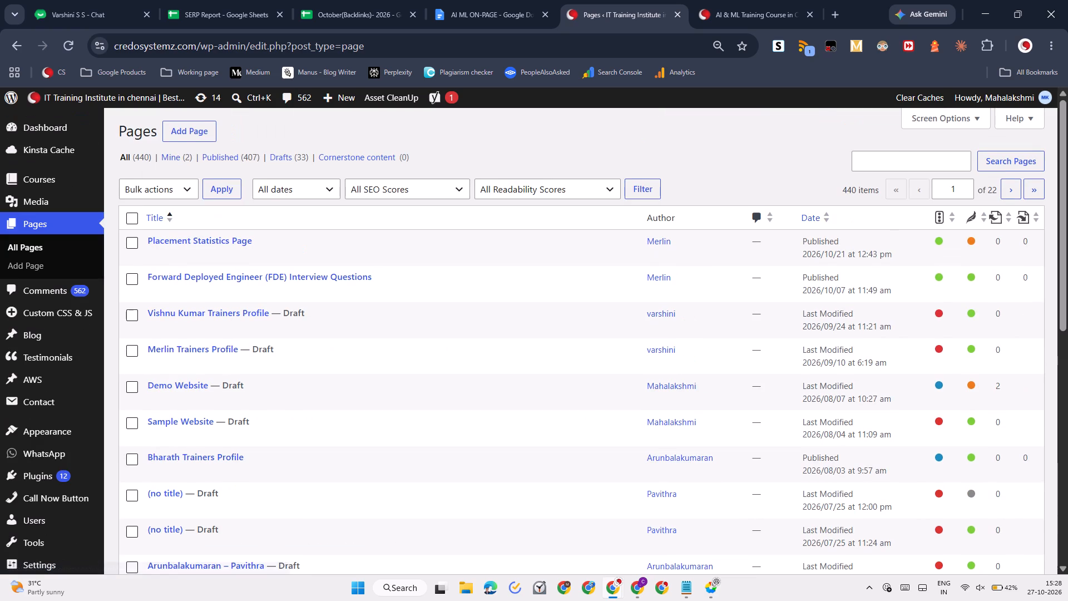
{"action": "left_click", "coordinate": [868, 163]}
{"action": "type", "text": "ai ml"}
{"action": "key", "text": "Return"}
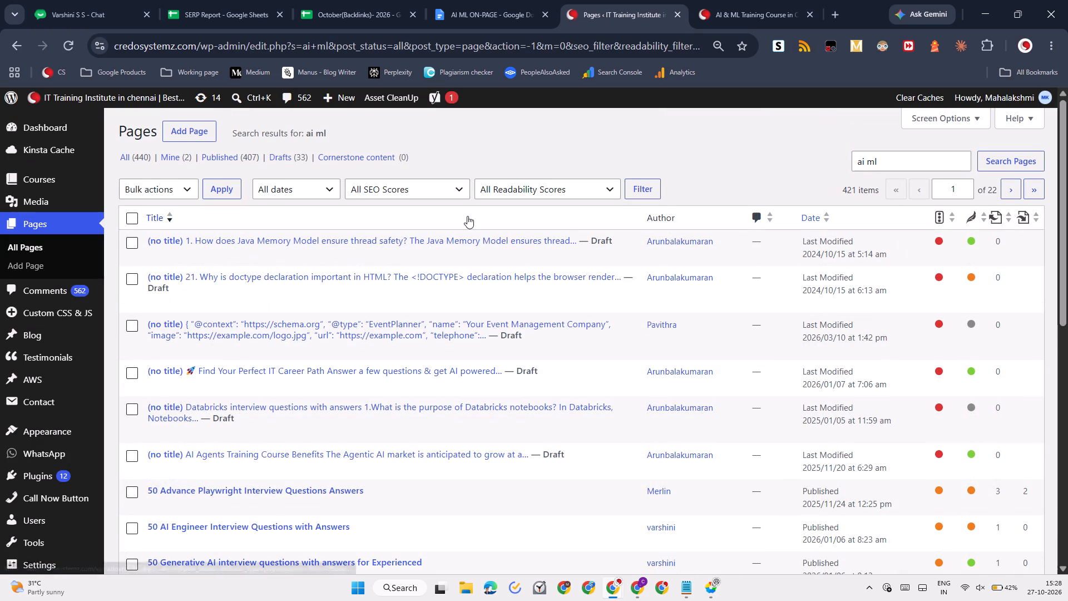
Replace the pages search term with "artificial intelligence" and run the search.
{"action": "left_click_drag", "start_coordinate": [891, 161], "coordinate": [748, 151]}
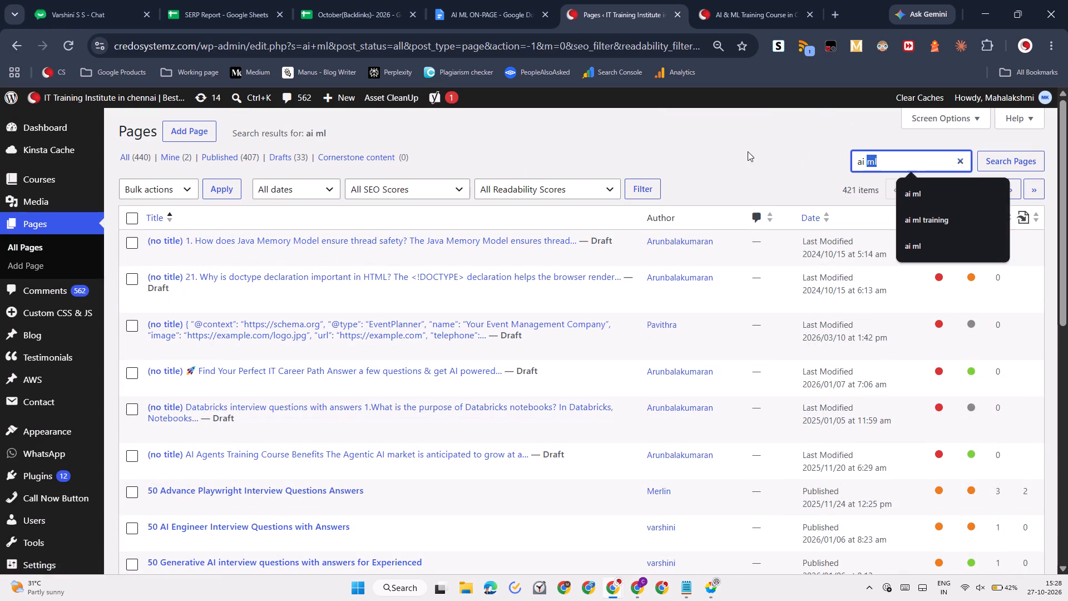
{"action": "left_click_drag", "start_coordinate": [748, 151], "coordinate": [739, 151]}
{"action": "key", "text": "BackSpace"}
{"action": "type", "text": "airtifical"}
{"action": "key", "text": "space"}
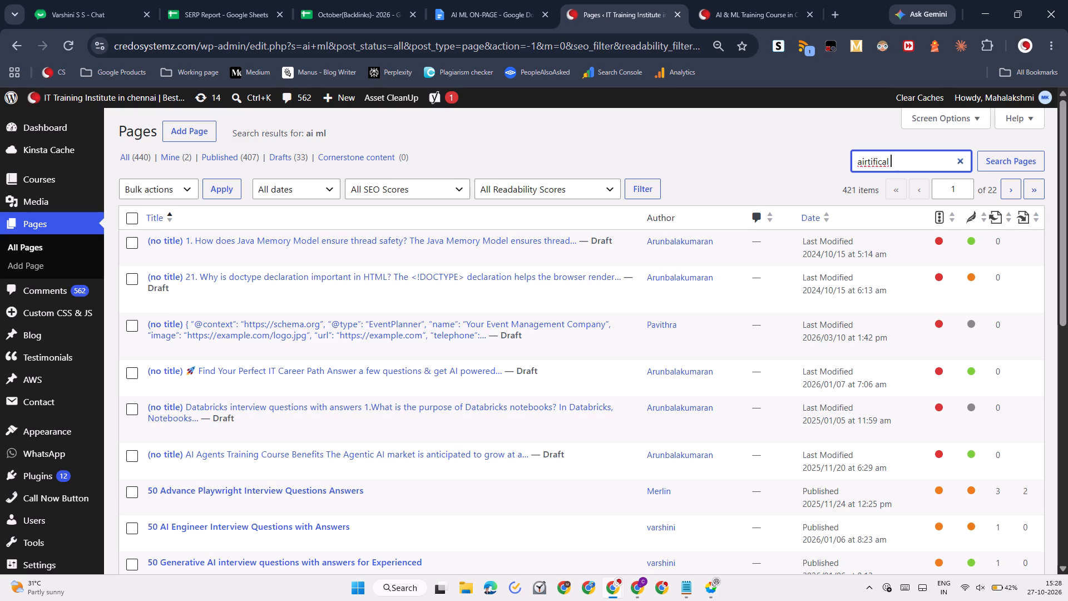
{"action": "key", "text": "BackSpace"}
{"action": "key", "text": "BackSpace"}
{"action": "key", "text": "BackSpace"}
{"action": "key", "text": "BackSpace"}
{"action": "key", "text": "BackSpace"}
{"action": "key", "text": "BackSpace"}
{"action": "key", "text": "BackSpace"}
{"action": "key", "text": "BackSpace"}
{"action": "type", "text": "tificail"}
{"action": "key", "text": "space"}
{"action": "key", "text": "BackSpace"}
{"action": "key", "text": "BackSpace"}
{"action": "key", "text": "BackSpace"}
{"action": "key", "text": "BackSpace"}
{"action": "key", "text": "BackSpace"}
{"action": "type", "text": "cial"}
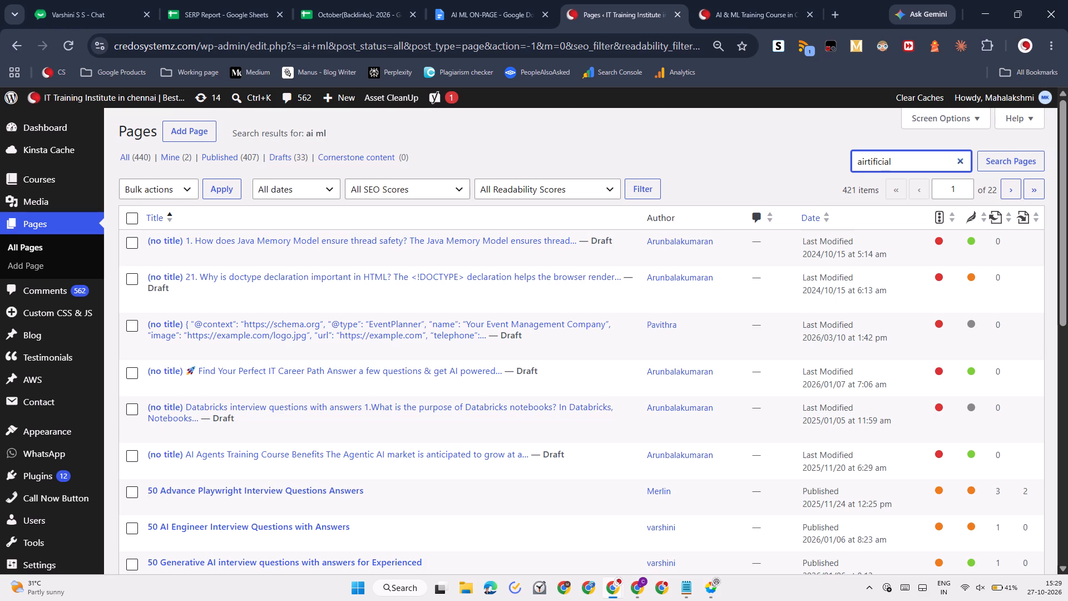
{"action": "key", "text": "BackSpace"}
{"action": "key", "text": "BackSpace"}
{"action": "key", "text": "BackSpace"}
{"action": "key", "text": "BackSpace"}
{"action": "key", "text": "BackSpace"}
{"action": "key", "text": "BackSpace"}
{"action": "key", "text": "BackSpace"}
{"action": "key", "text": "BackSpace"}
{"action": "key", "text": "BackSpace"}
{"action": "key", "text": "BackSpace"}
{"action": "type", "text": "rtificial"}
{"action": "key", "text": "space"}
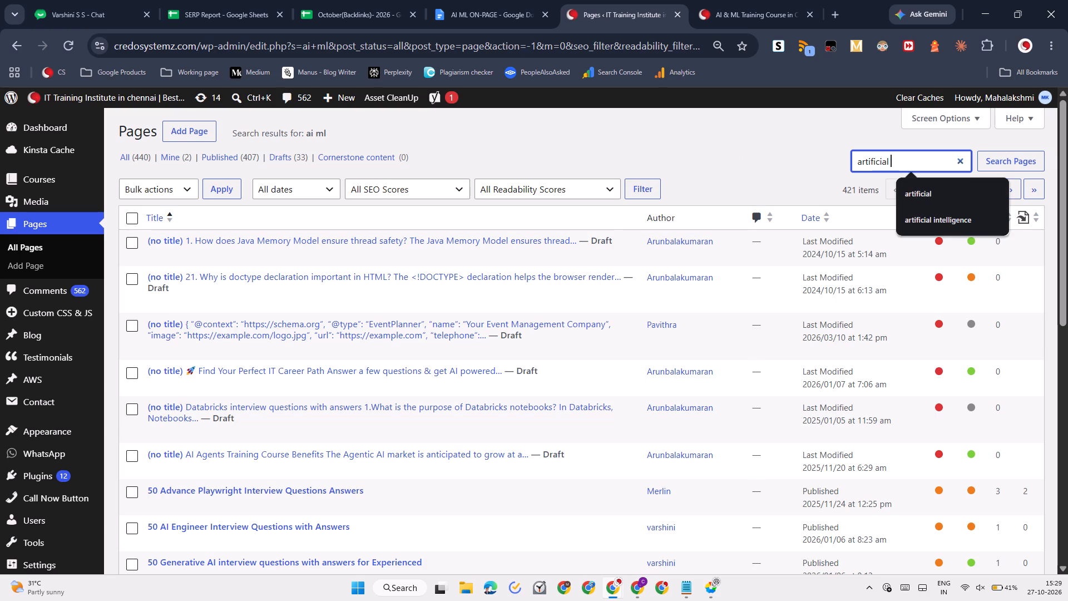
{"action": "key", "text": "Down"}
{"action": "key", "text": "Up"}
{"action": "key", "text": "Return"}
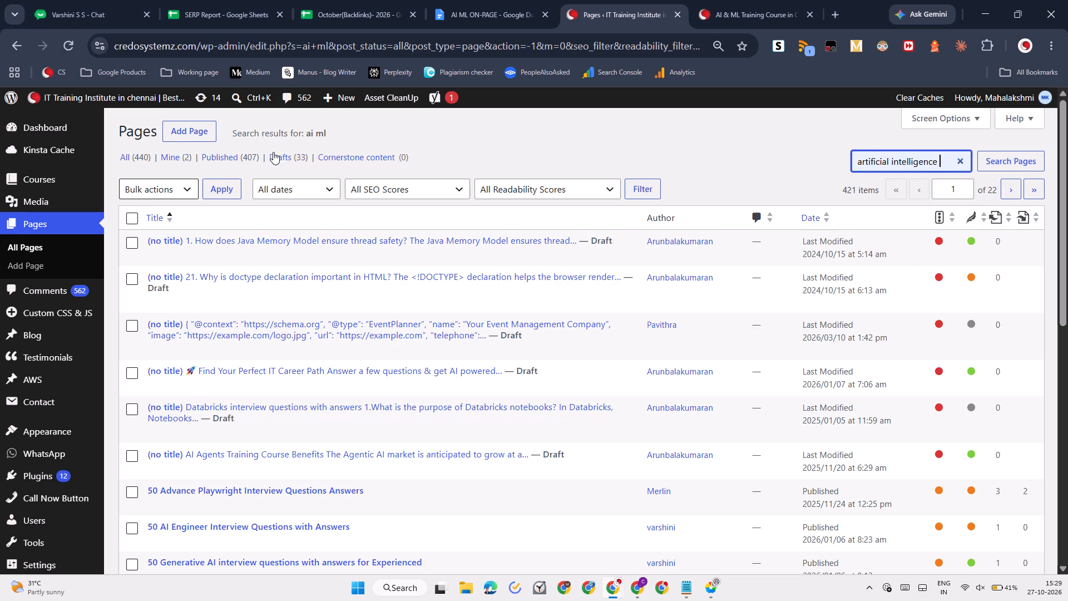
{"action": "key", "text": "BackSpace"}
{"action": "key", "text": "Return"}
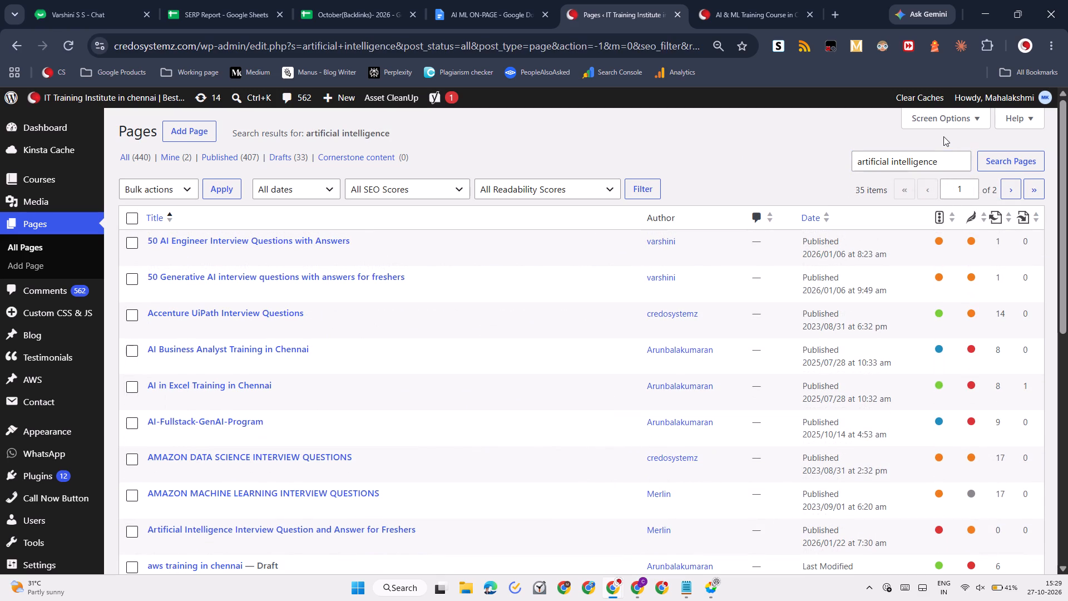
Extend the pages search to "artificial intelligence and machine" and look through the listed pages for the AI & ML course page.
{"action": "left_click", "coordinate": [934, 165]}
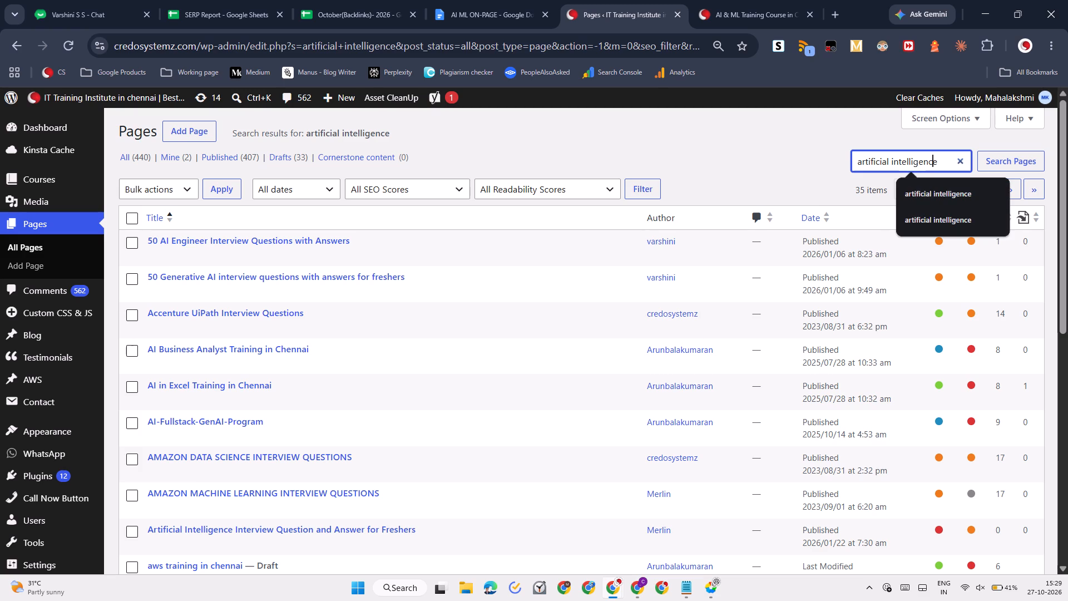
{"action": "key", "text": "Right"}
{"action": "key", "text": "Right"}
{"action": "key", "text": "space"}
{"action": "type", "text": "ad"}
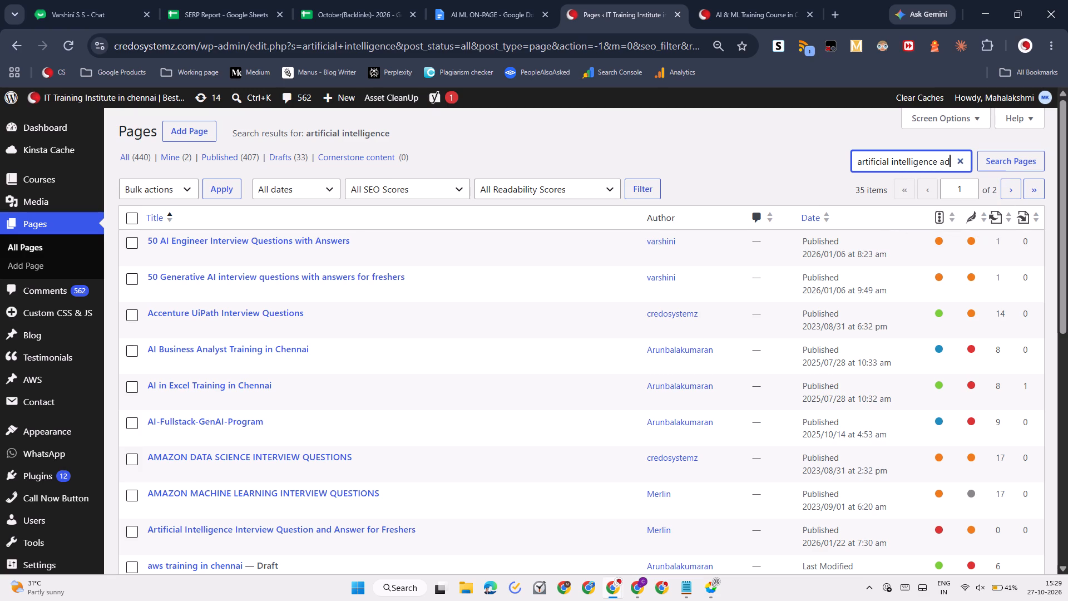
{"action": "key", "text": "BackSpace"}
{"action": "type", "text": "nd"}
{"action": "key", "text": "space"}
{"action": "type", "text": "machine"}
{"action": "key", "text": "Return"}
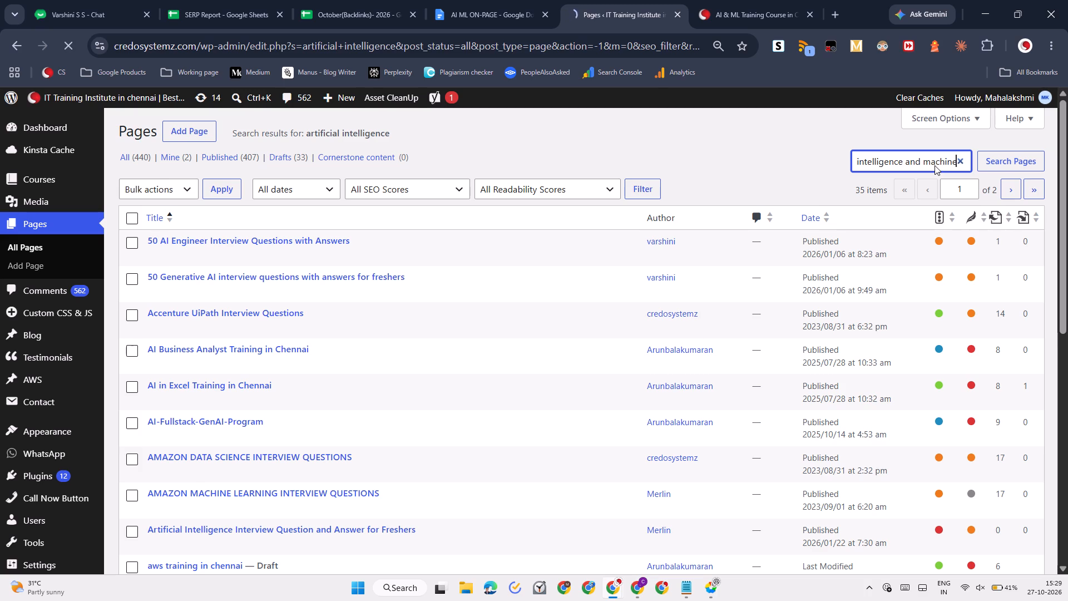
{"action": "scroll", "coordinate": [563, 361], "scroll_direction": "down", "scroll_amount": 2}
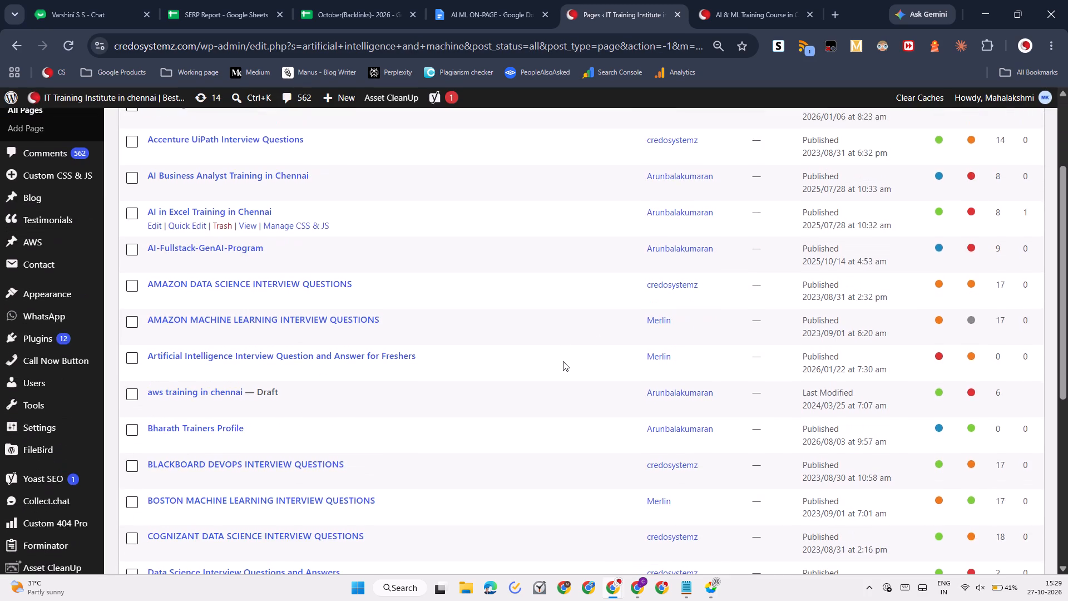
{"action": "scroll", "coordinate": [563, 361], "scroll_direction": "down", "scroll_amount": 5}
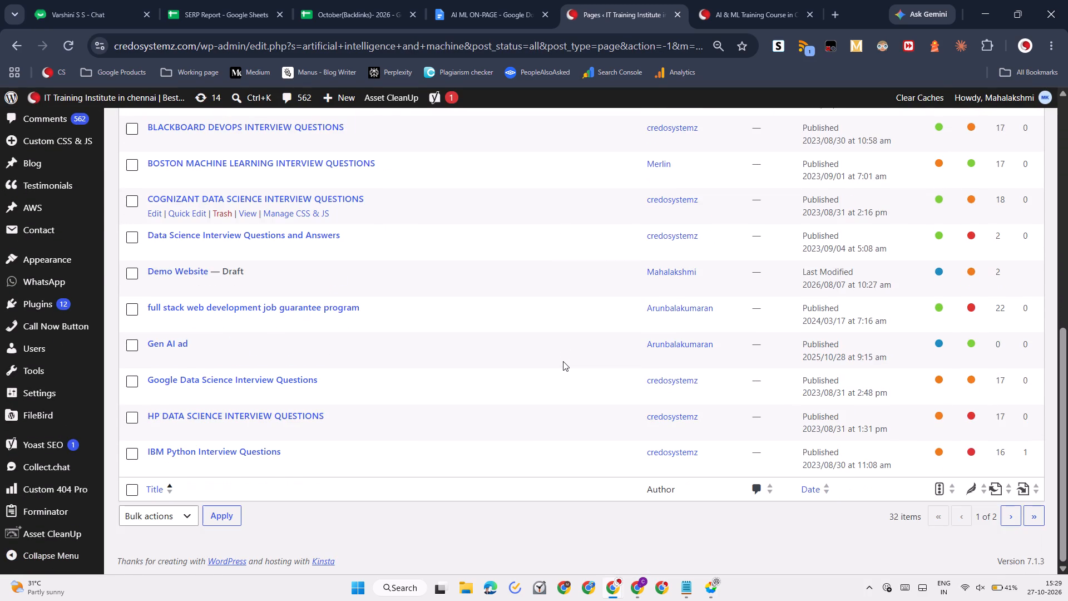
{"action": "scroll", "coordinate": [563, 361], "scroll_direction": "up", "scroll_amount": 4}
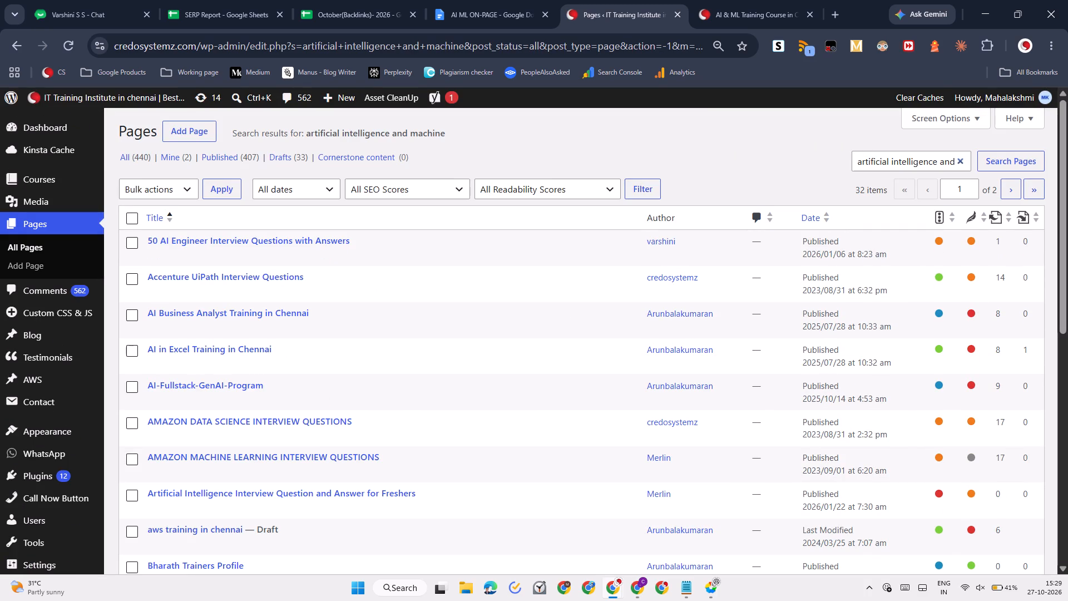
Search the pages with the longer phrase "artificial intelligence and machine learning machine".
{"action": "left_click", "coordinate": [955, 165]}
{"action": "key", "text": "space"}
{"action": "type", "text": "machine learning"}
{"action": "key", "text": "Return"}
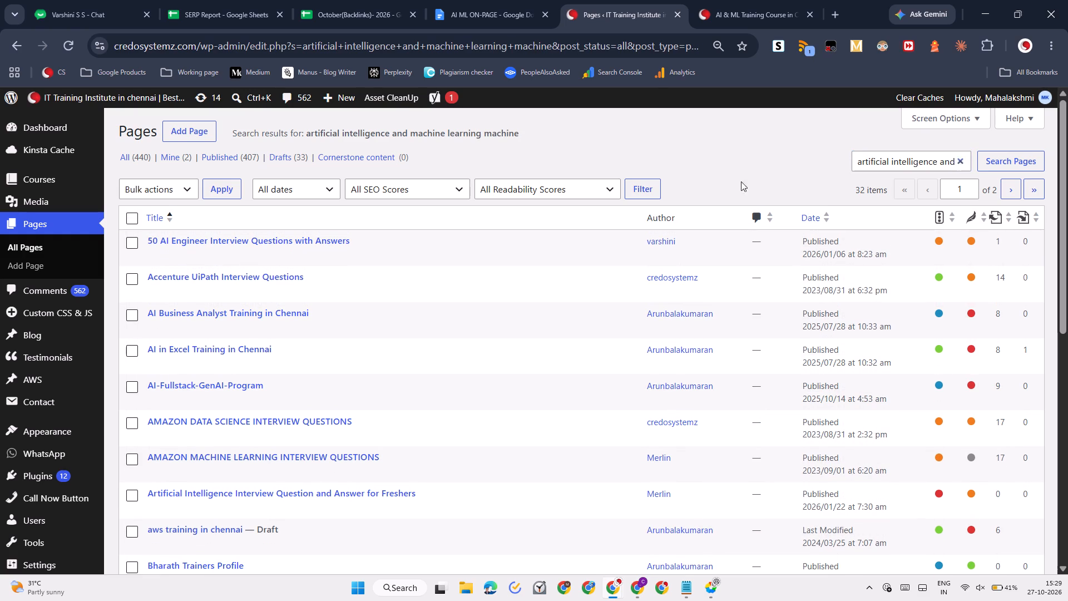
Search the WordPress courses for "artificial intelligence" and open Artificial Intelligence Machine Learning Course In Chennai for editing.
{"action": "left_click", "coordinate": [58, 181]}
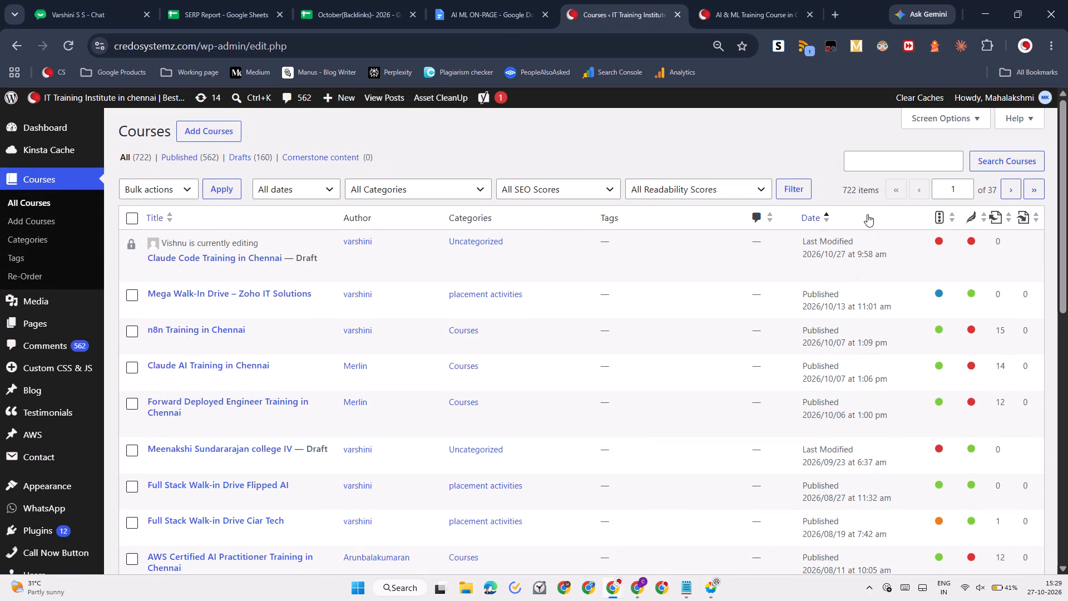
{"action": "left_click", "coordinate": [877, 160]}
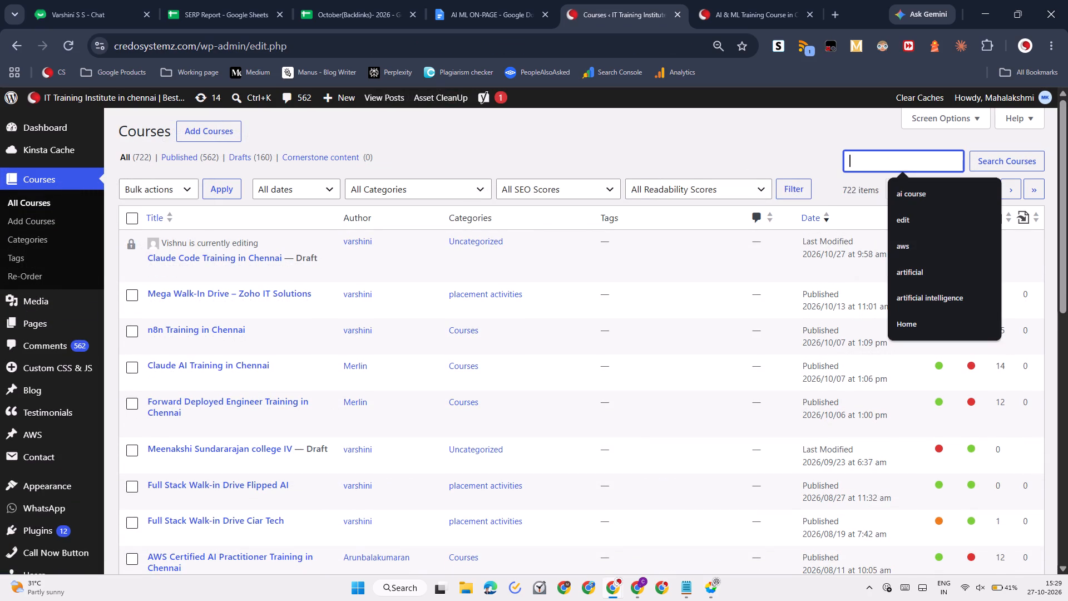
{"action": "left_click", "coordinate": [924, 292]}
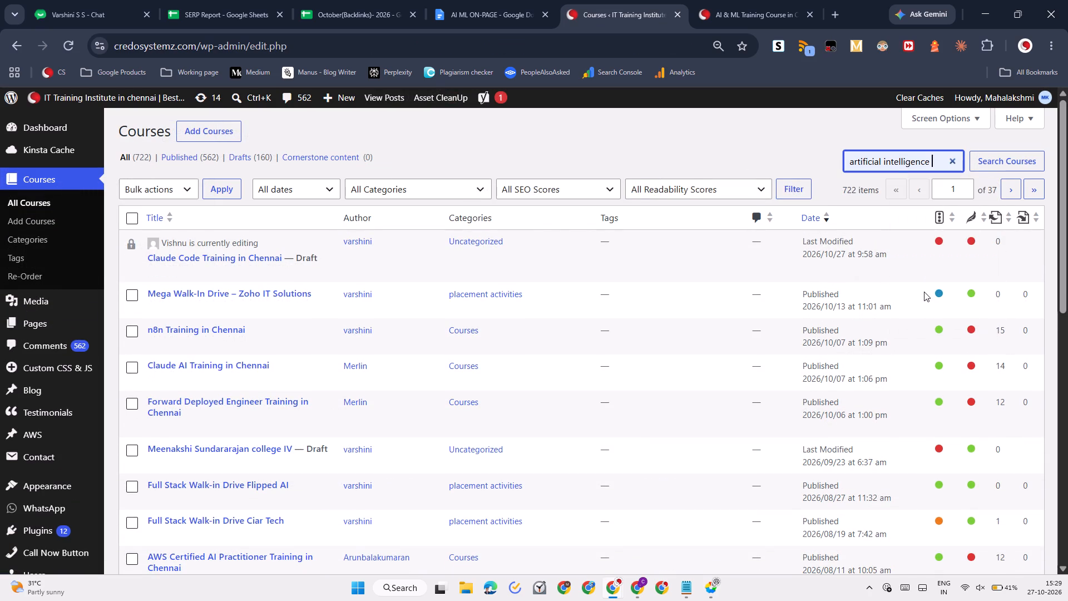
{"action": "key", "text": "BackSpace"}
{"action": "key", "text": "Return"}
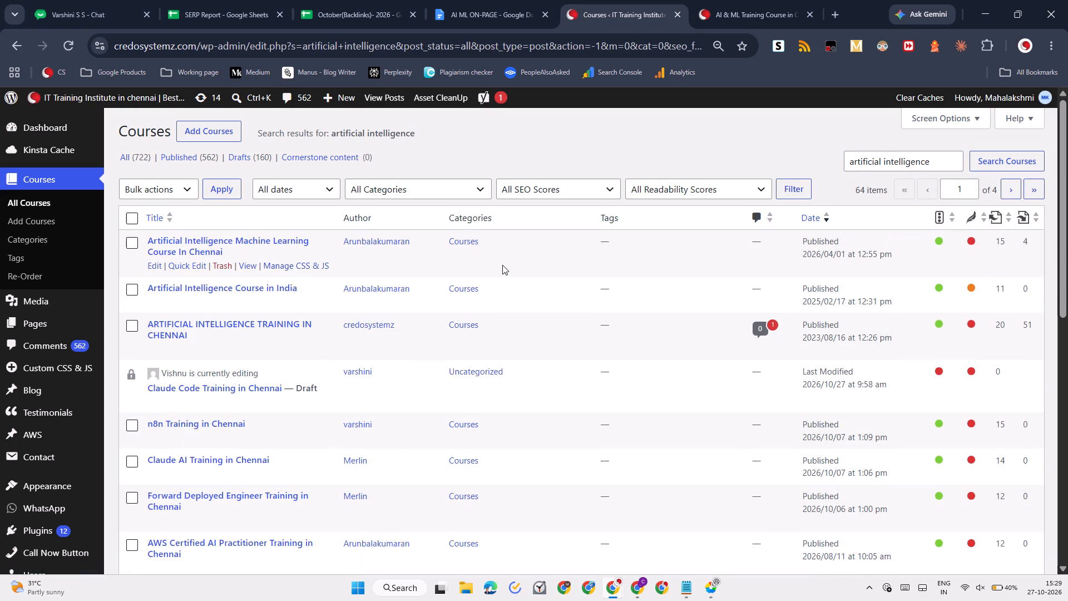
{"action": "left_click", "coordinate": [202, 249]}
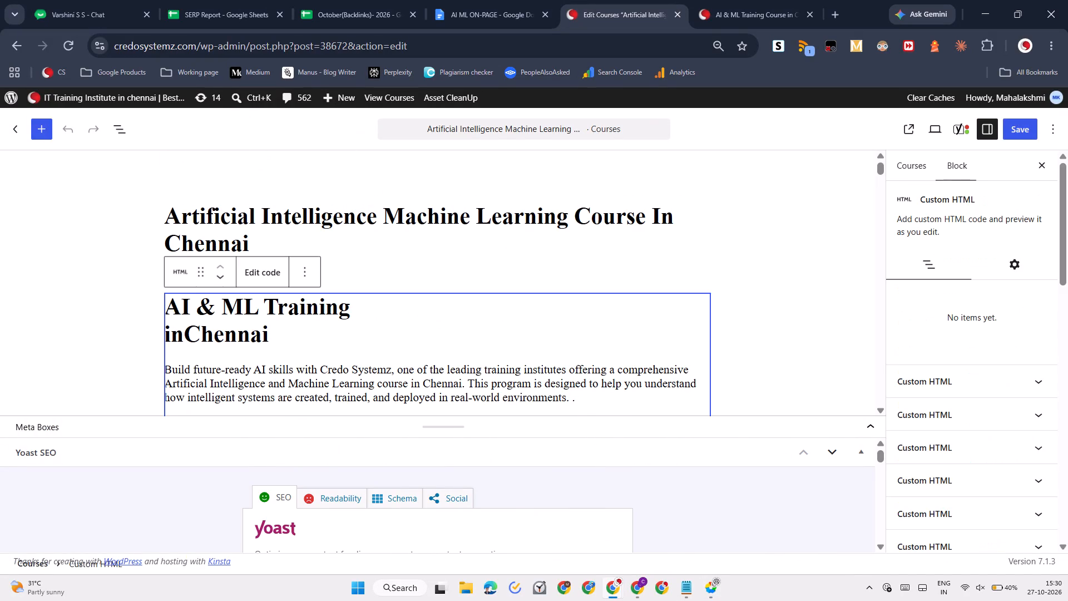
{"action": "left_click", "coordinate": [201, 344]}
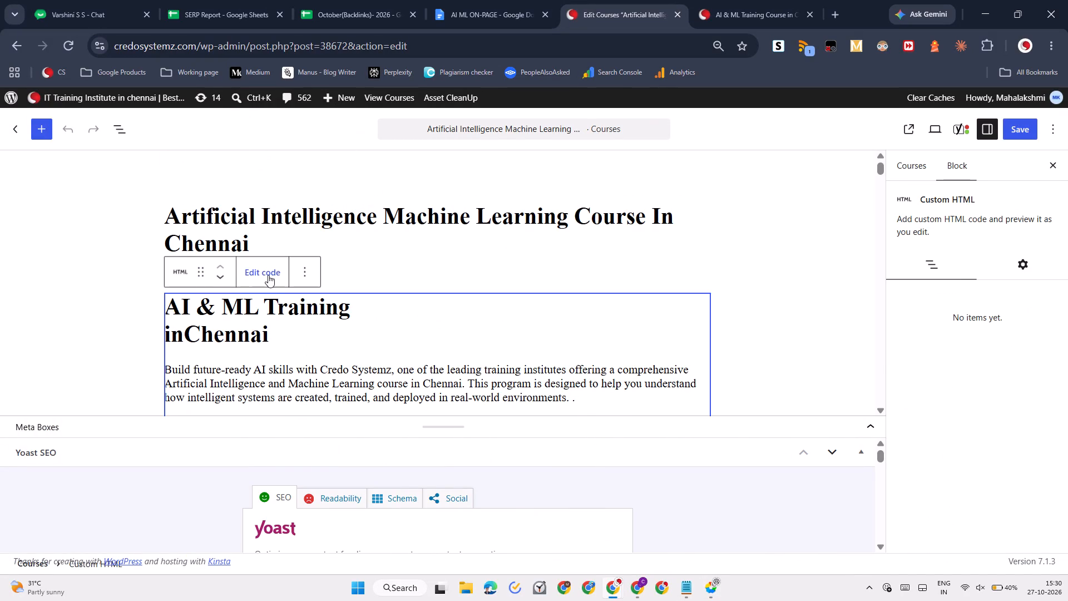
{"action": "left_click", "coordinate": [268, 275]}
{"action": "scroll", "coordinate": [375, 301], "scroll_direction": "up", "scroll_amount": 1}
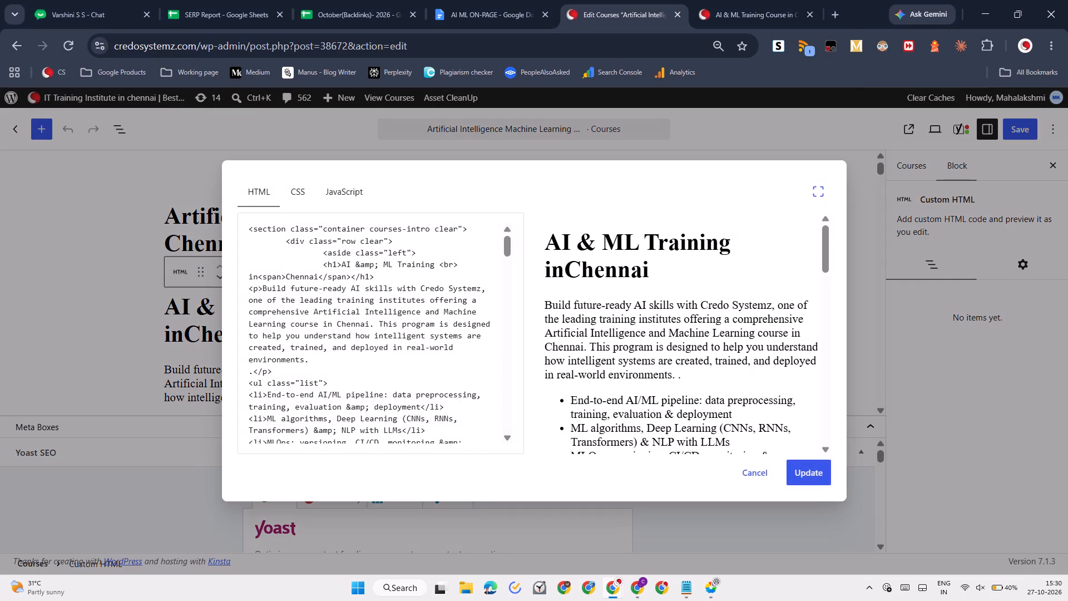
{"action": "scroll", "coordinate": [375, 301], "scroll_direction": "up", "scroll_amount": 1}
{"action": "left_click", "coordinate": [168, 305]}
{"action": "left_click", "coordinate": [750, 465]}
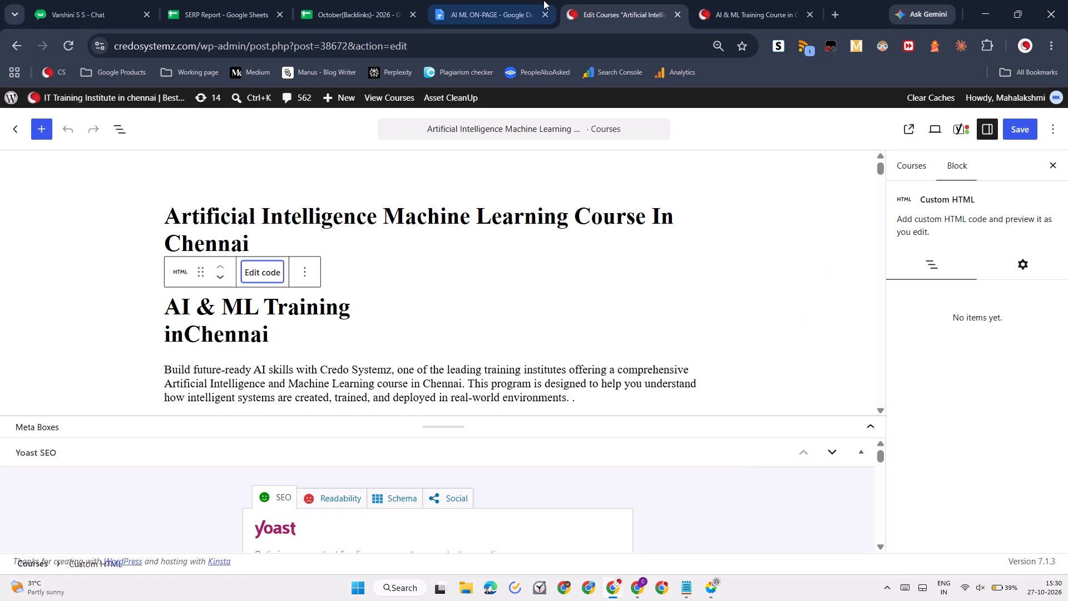
Move the live AI & ML course page's browser tab ahead of the AI ML ON-PAGE document.
{"action": "left_click", "coordinate": [543, 0]}
{"action": "scroll", "coordinate": [584, 413], "scroll_direction": "down", "scroll_amount": 1}
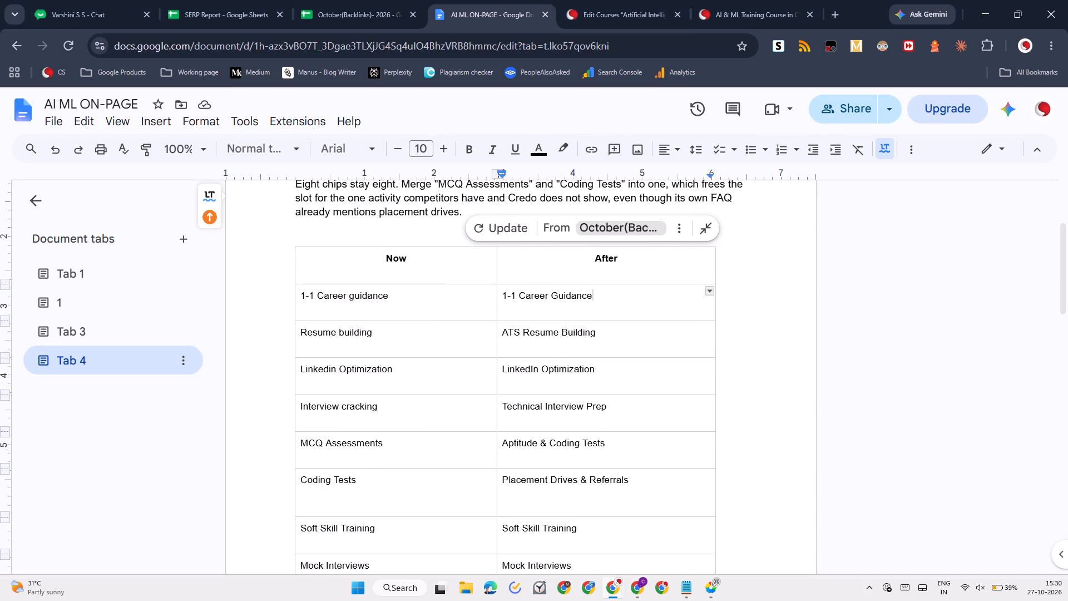
{"action": "scroll", "coordinate": [584, 413], "scroll_direction": "down", "scroll_amount": 1}
{"action": "left_click", "coordinate": [709, 4]}
{"action": "left_click_drag", "start_coordinate": [725, 1], "coordinate": [484, 0]}
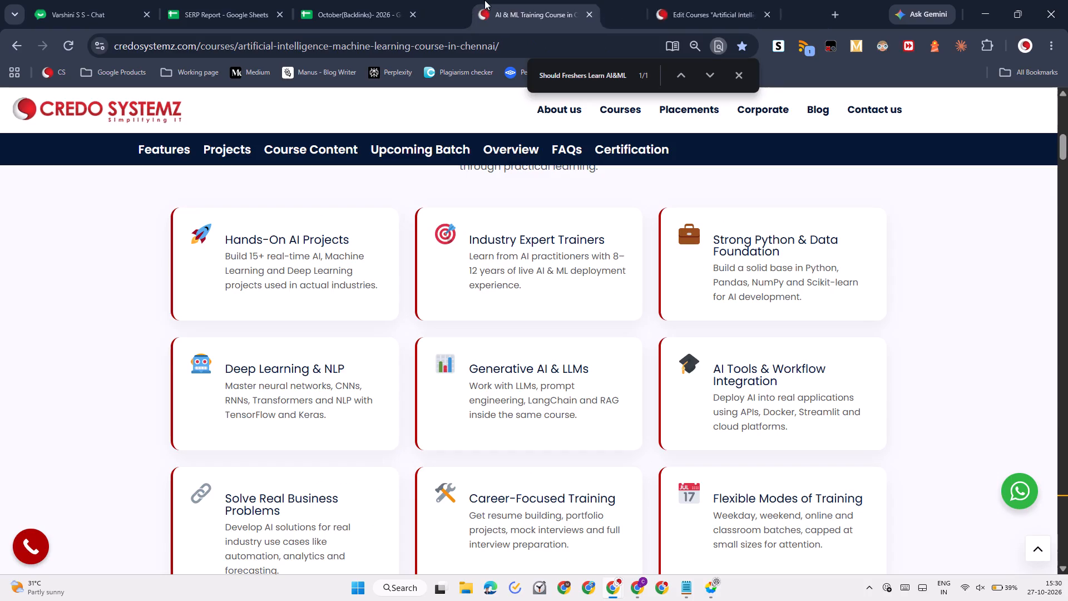
{"action": "left_click_drag", "start_coordinate": [484, 0], "coordinate": [474, 0]}
Look through the live AI & ML course page for the Placement Activities section and compare its items with the document's Now/After table.
{"action": "scroll", "coordinate": [477, 347], "scroll_direction": "up", "scroll_amount": 5}
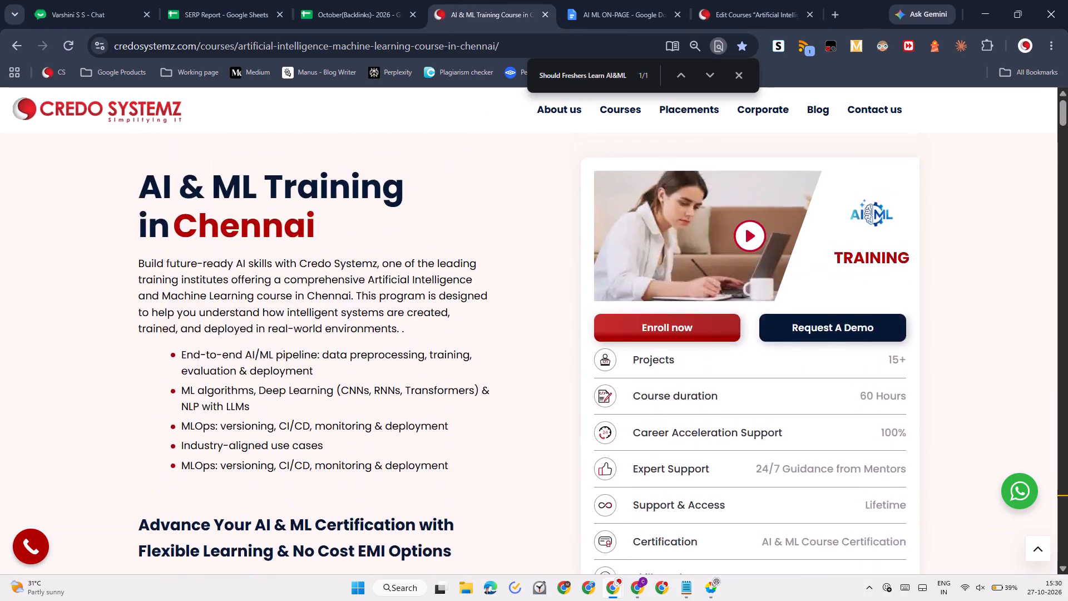
{"action": "scroll", "coordinate": [477, 347], "scroll_direction": "down", "scroll_amount": 11}
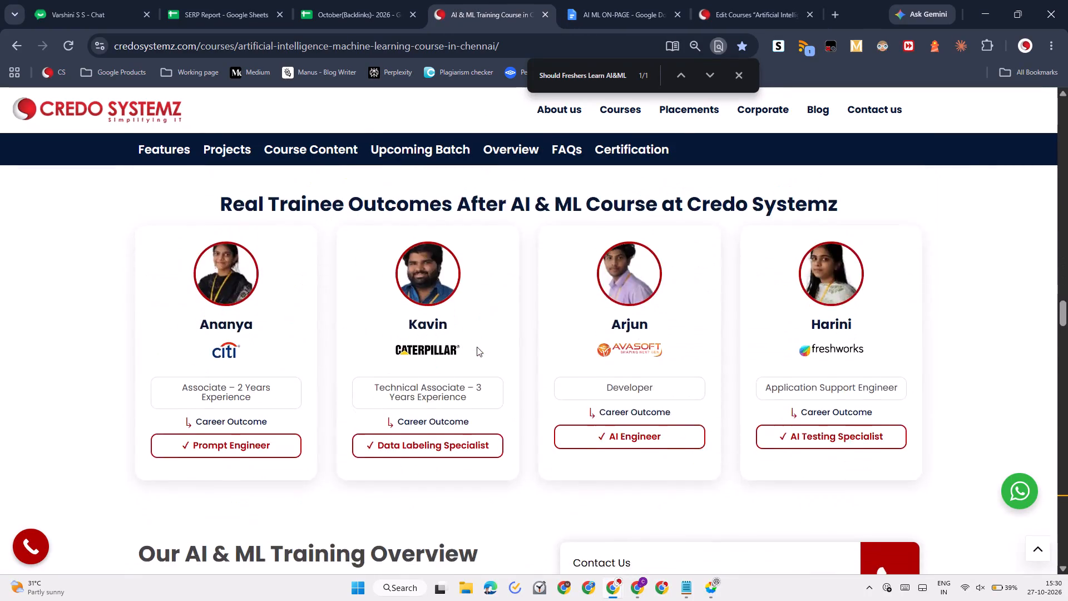
{"action": "scroll", "coordinate": [477, 347], "scroll_direction": "down", "scroll_amount": 9}
{"action": "scroll", "coordinate": [477, 347], "scroll_direction": "up", "scroll_amount": 2}
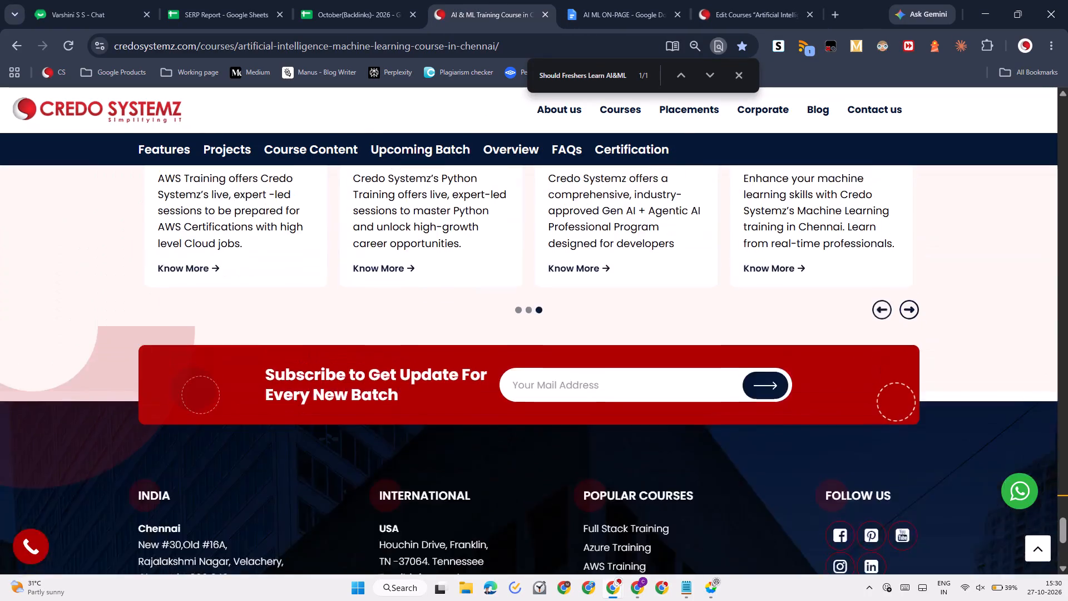
{"action": "scroll", "coordinate": [477, 347], "scroll_direction": "up", "scroll_amount": 9}
{"action": "scroll", "coordinate": [477, 347], "scroll_direction": "down", "scroll_amount": 3}
{"action": "scroll", "coordinate": [477, 347], "scroll_direction": "up", "scroll_amount": 11}
{"action": "scroll", "coordinate": [477, 347], "scroll_direction": "down", "scroll_amount": 5}
{"action": "scroll", "coordinate": [477, 347], "scroll_direction": "up", "scroll_amount": 7}
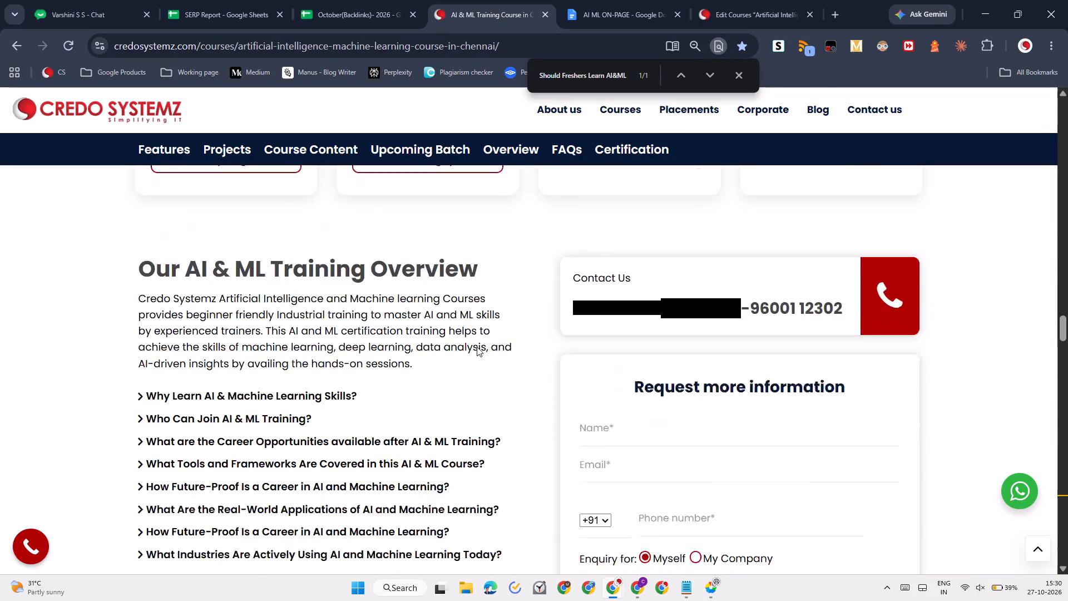
{"action": "scroll", "coordinate": [477, 347], "scroll_direction": "up", "scroll_amount": 8}
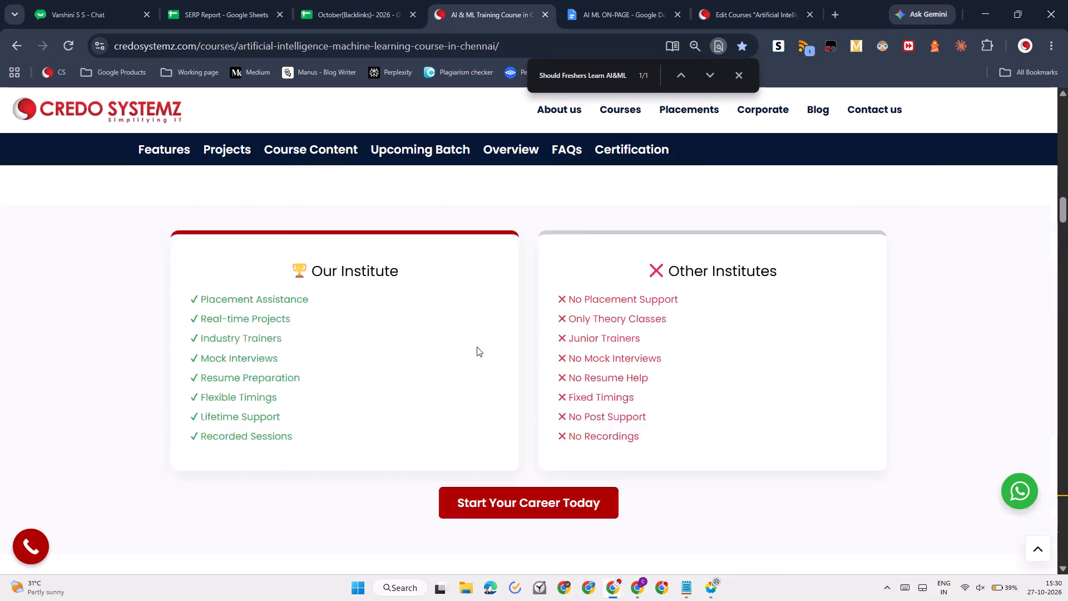
{"action": "scroll", "coordinate": [477, 347], "scroll_direction": "up", "scroll_amount": 6}
{"action": "scroll", "coordinate": [477, 347], "scroll_direction": "down", "scroll_amount": 8}
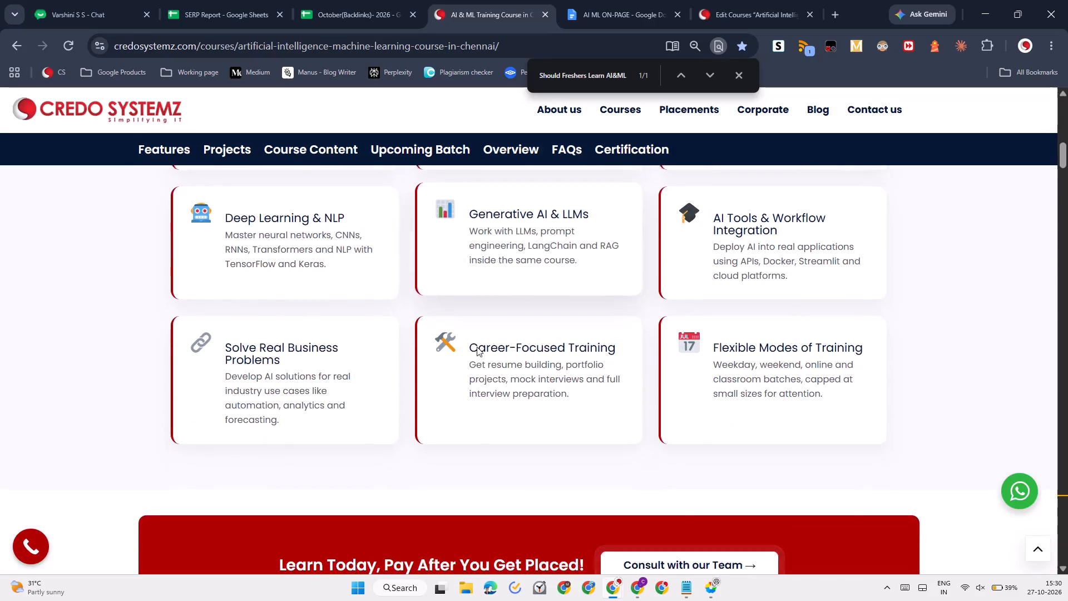
{"action": "scroll", "coordinate": [477, 347], "scroll_direction": "up", "scroll_amount": 3}
{"action": "scroll", "coordinate": [477, 347], "scroll_direction": "down", "scroll_amount": 9}
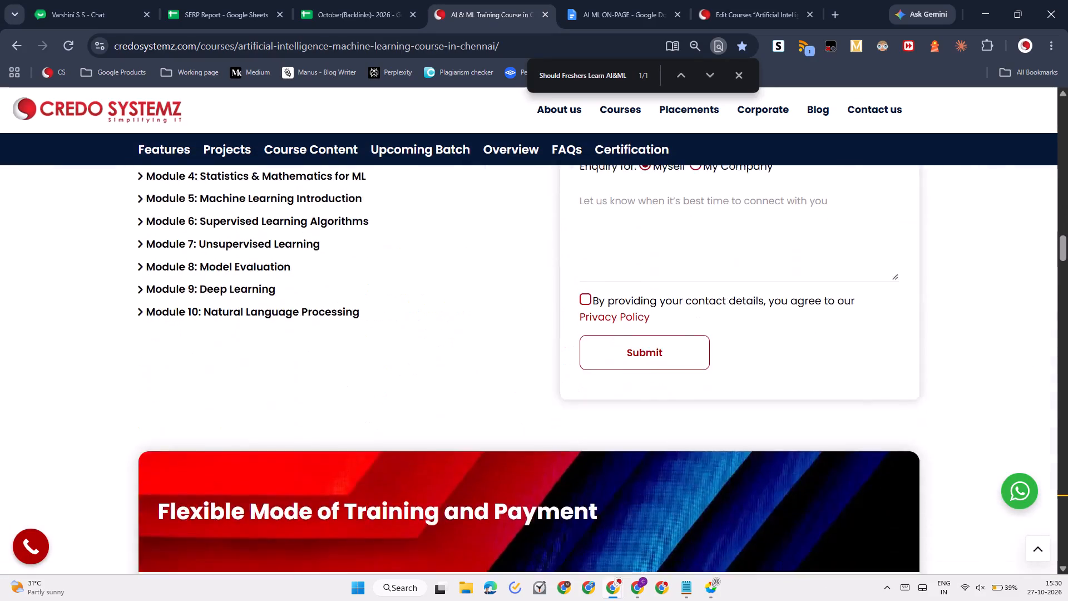
{"action": "scroll", "coordinate": [477, 347], "scroll_direction": "down", "scroll_amount": 7}
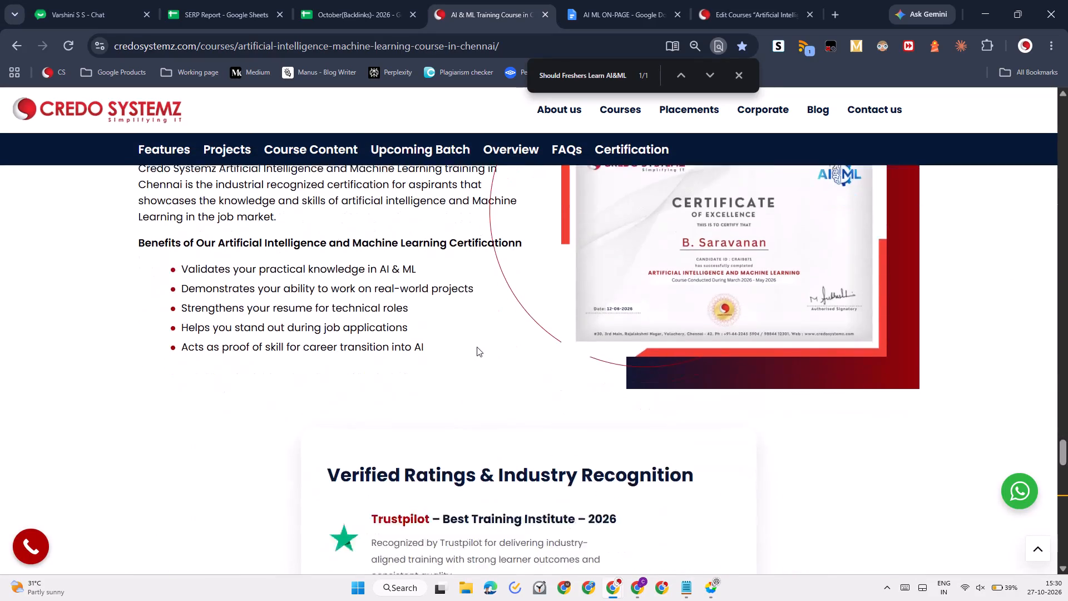
{"action": "scroll", "coordinate": [477, 347], "scroll_direction": "down", "scroll_amount": 6}
{"action": "scroll", "coordinate": [477, 347], "scroll_direction": "up", "scroll_amount": 3}
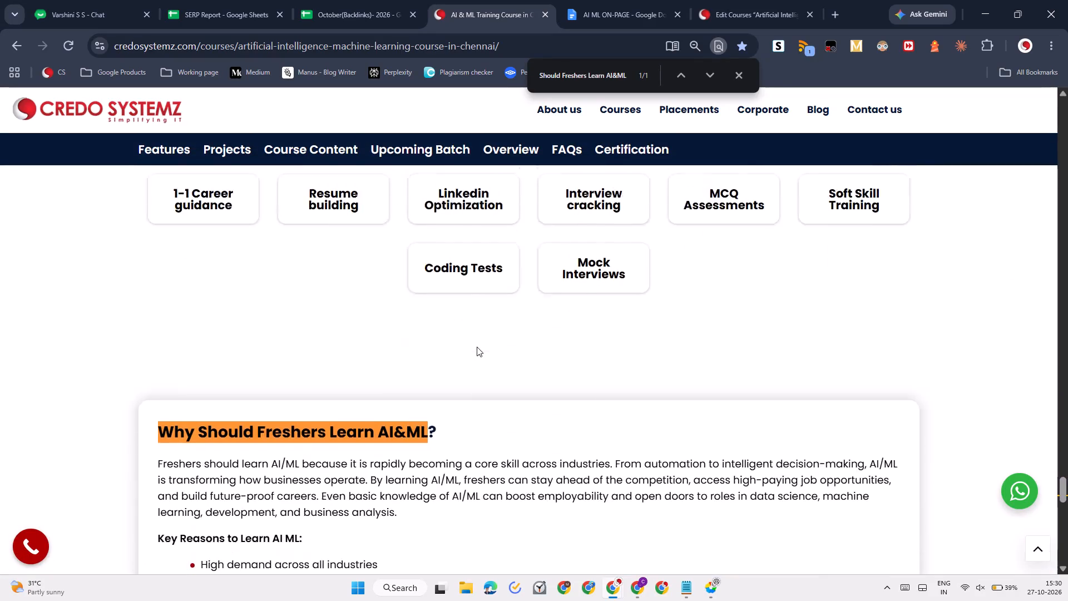
{"action": "scroll", "coordinate": [477, 347], "scroll_direction": "up", "scroll_amount": 3}
{"action": "scroll", "coordinate": [477, 347], "scroll_direction": "down", "scroll_amount": 3}
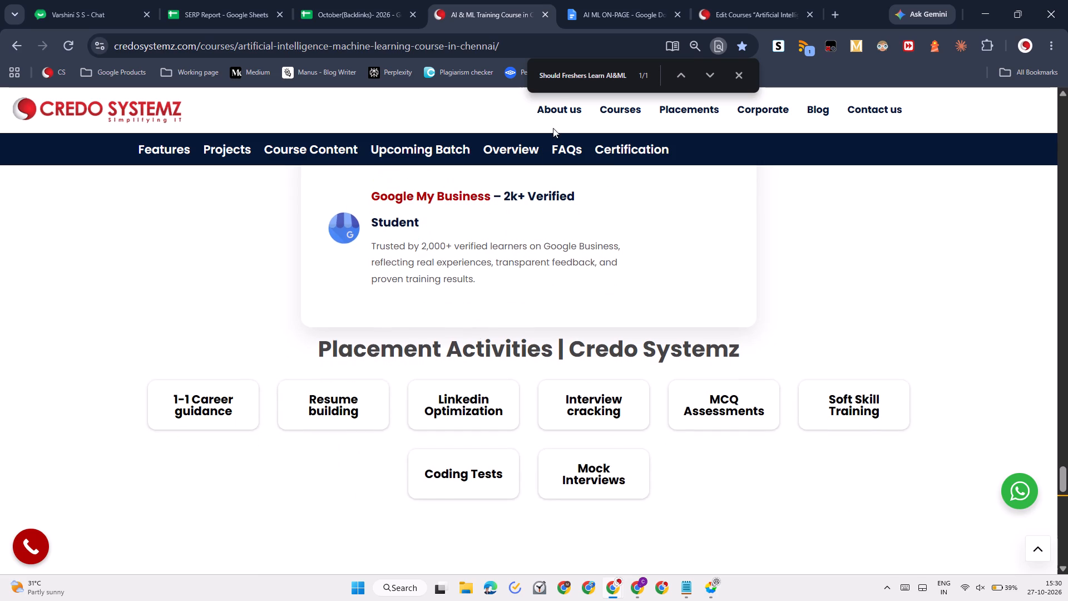
{"action": "left_click", "coordinate": [604, 0]}
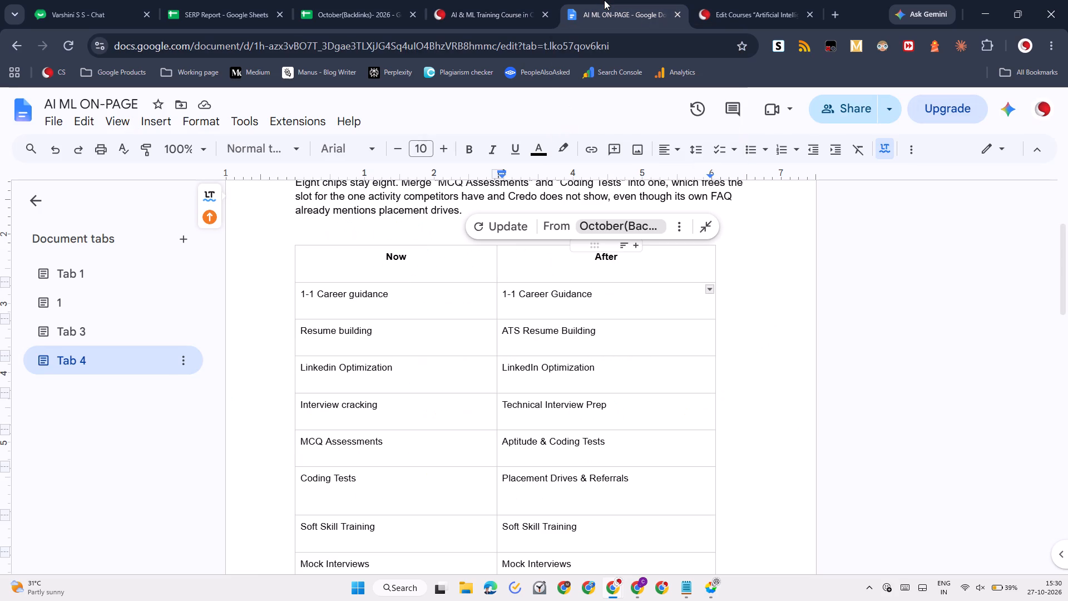
Search the WordPress course editor for "placement" and go through the matches to locate the Placement Activities heading.
{"action": "left_click", "coordinate": [726, 0]}
{"action": "key", "text": "ctrl+f"}
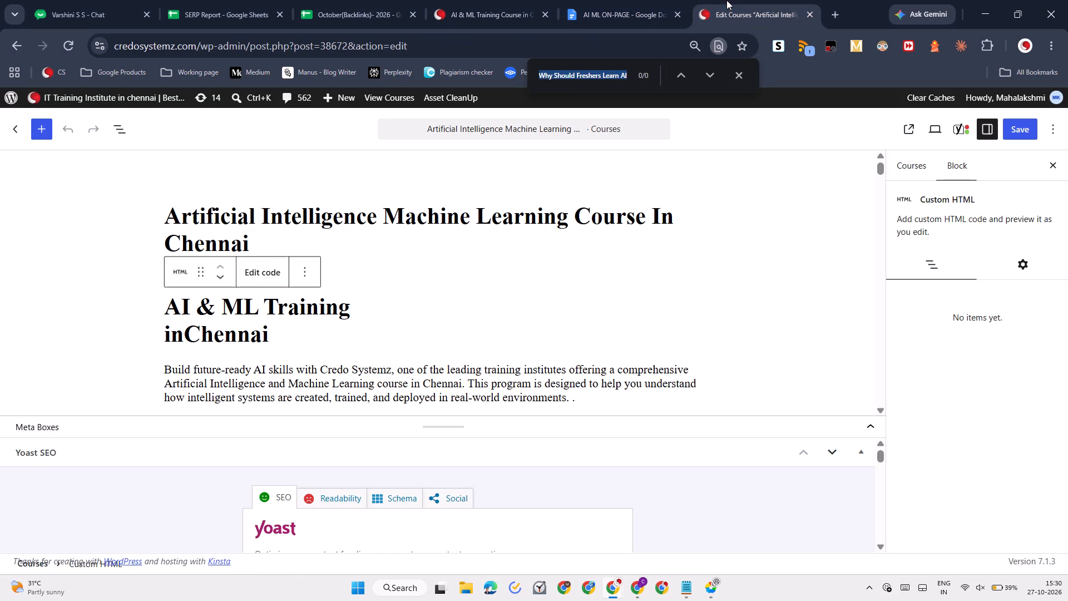
{"action": "key", "text": "BackSpace"}
{"action": "type", "text": "placemet"}
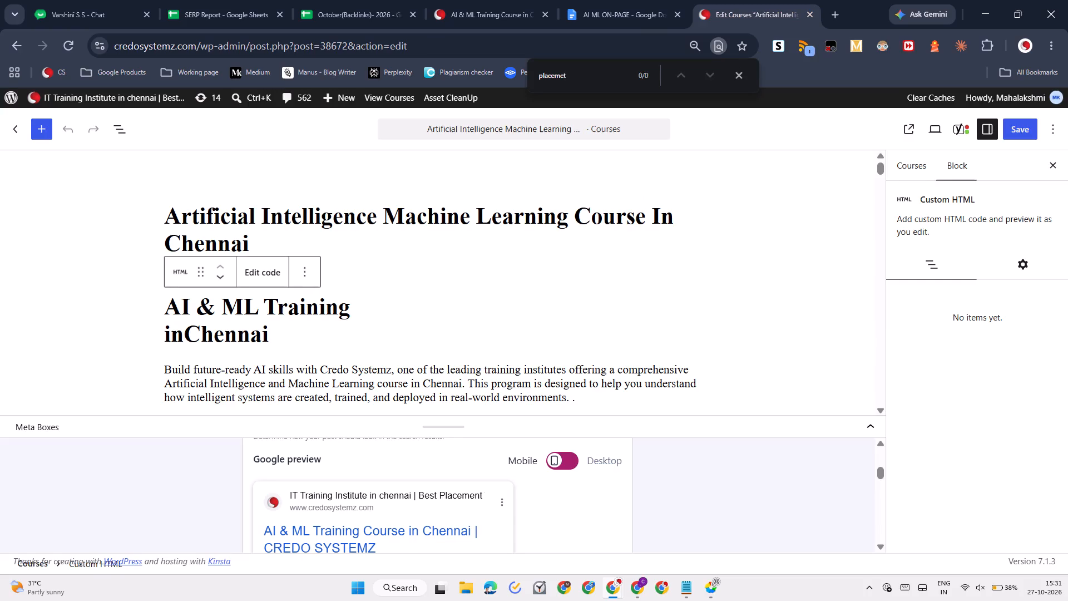
{"action": "key", "text": "BackSpace"}
{"action": "key", "text": "b"}
{"action": "key", "text": "BackSpace"}
{"action": "type", "text": "nt"}
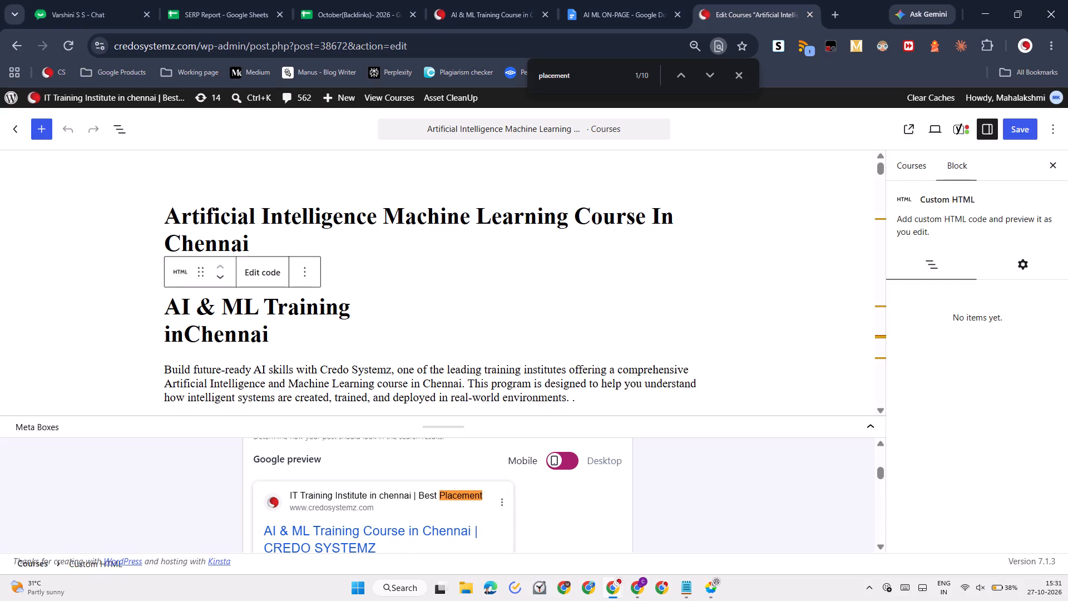
{"action": "key", "text": "Return"}
{"action": "key", "text": "Return"}
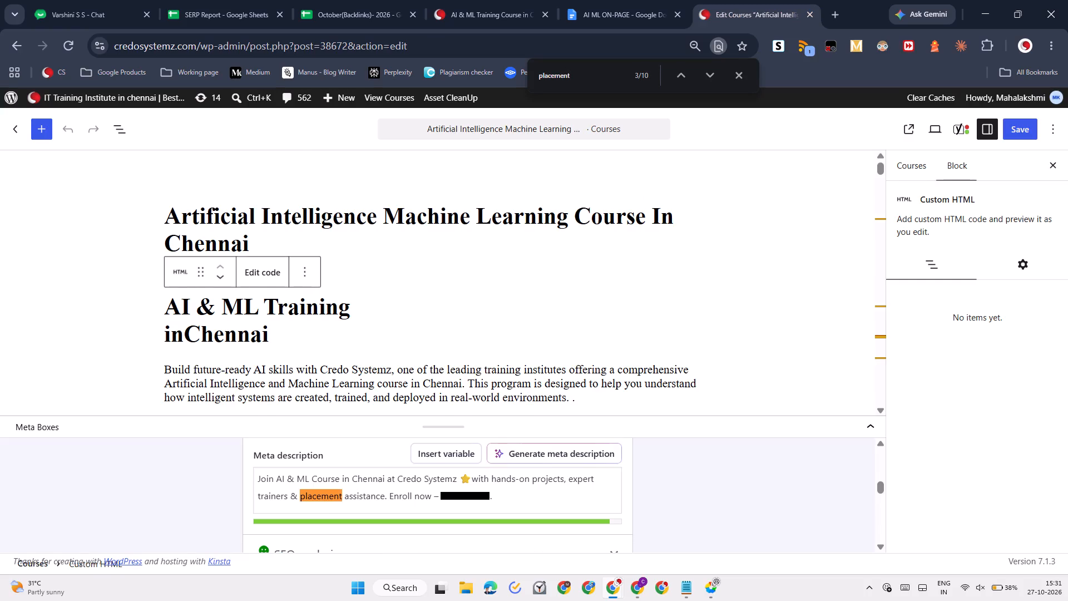
{"action": "key", "text": "Return"}
{"action": "key", "text": "Return"}
{"action": "key", "text": "Return"}
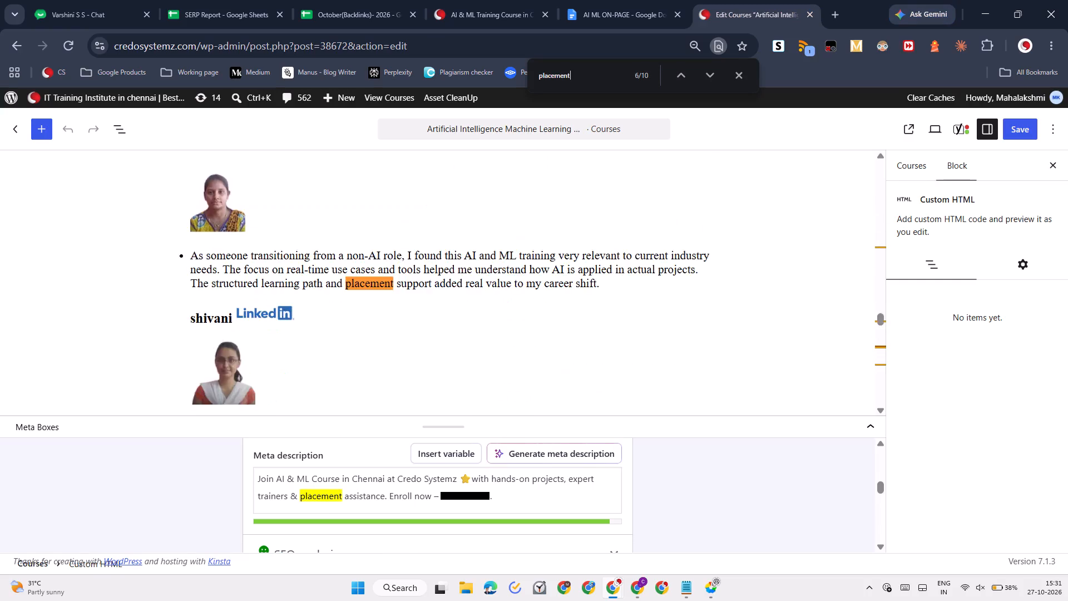
{"action": "key", "text": "Return"}
{"action": "key", "text": "Return"}
{"action": "key", "text": "Return"}
{"action": "key", "text": "Return"}
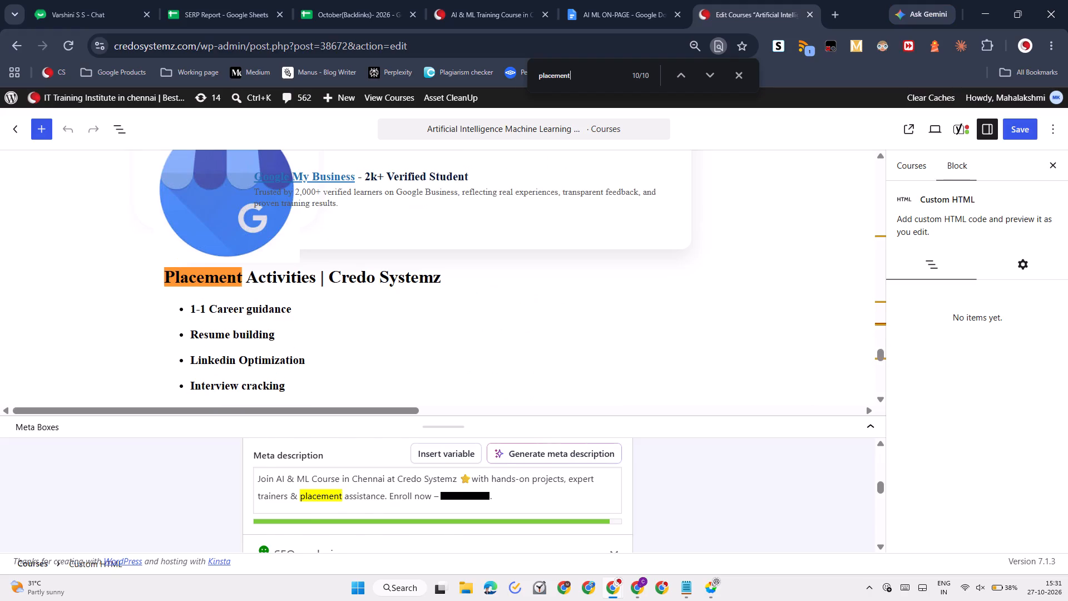
{"action": "key", "text": "Return"}
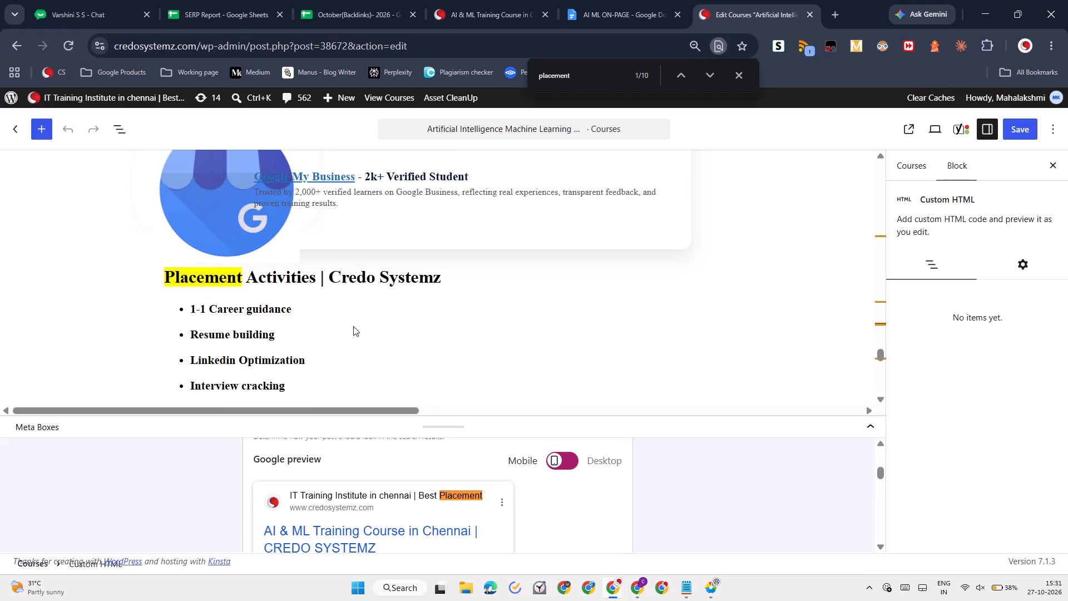
Open the HTML code of the Placement Activities block for editing.
{"action": "left_click", "coordinate": [353, 326]}
{"action": "left_click", "coordinate": [333, 300]}
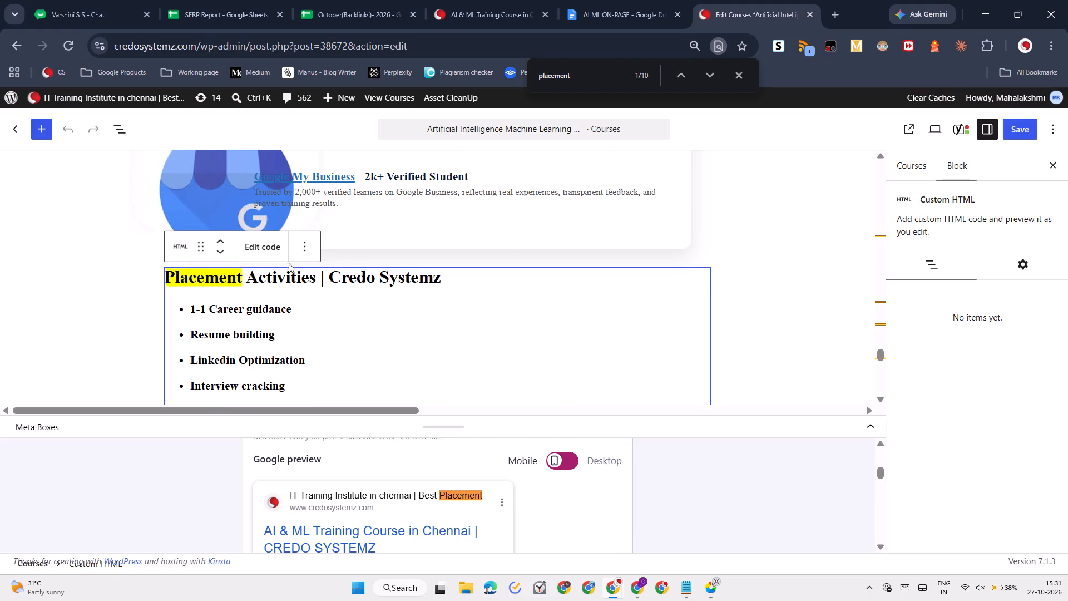
{"action": "left_click", "coordinate": [269, 252]}
{"action": "scroll", "coordinate": [392, 318], "scroll_direction": "down", "scroll_amount": 1}
{"action": "scroll", "coordinate": [392, 318], "scroll_direction": "up", "scroll_amount": 1}
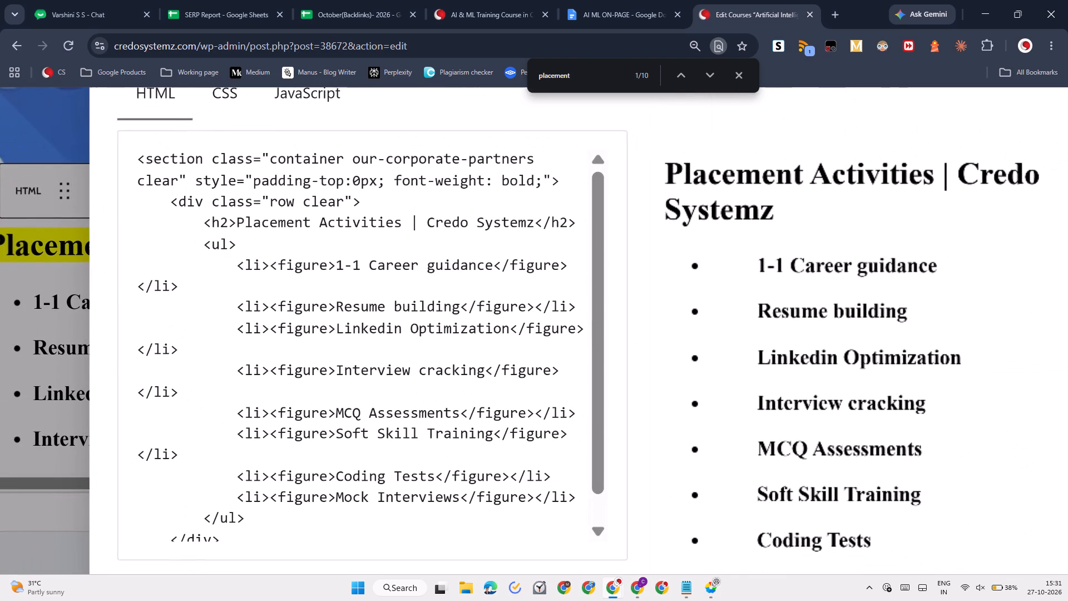
{"action": "scroll", "coordinate": [345, 316], "scroll_direction": "up", "scroll_amount": 1}
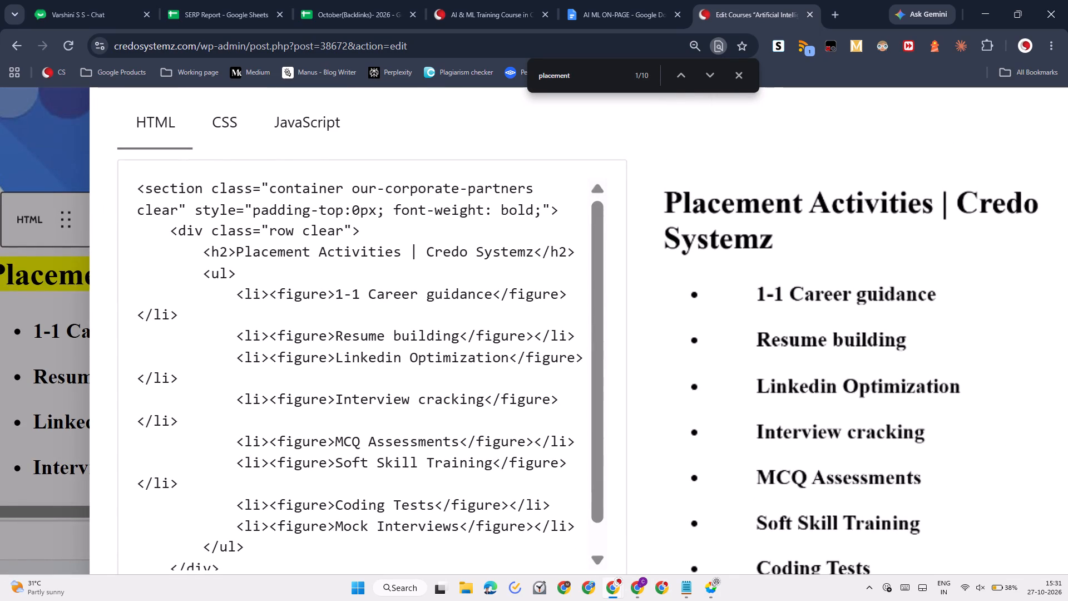
{"action": "left_click", "coordinate": [433, 299]}
Copy "ATS Resume Building" from the document's After column and replace the "Resume building" item text in the Placement Activities code.
{"action": "left_click", "coordinate": [613, 0]}
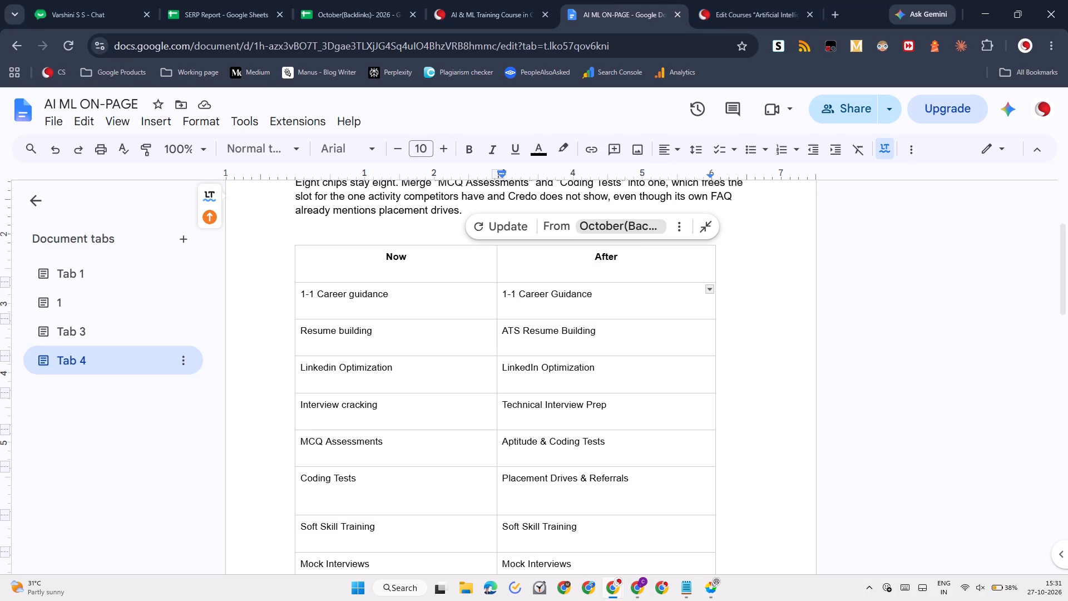
{"action": "left_click_drag", "start_coordinate": [605, 338], "coordinate": [507, 334]}
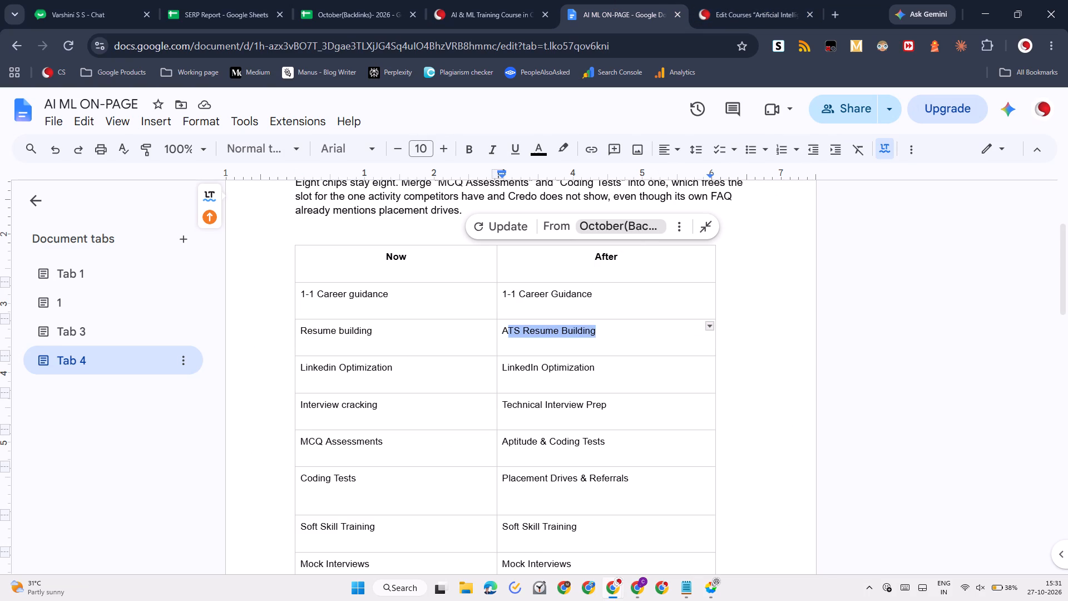
{"action": "left_click_drag", "start_coordinate": [507, 334], "coordinate": [507, 334]}
{"action": "left_click_drag", "start_coordinate": [502, 332], "coordinate": [591, 323]}
{"action": "left_click_drag", "start_coordinate": [591, 323], "coordinate": [608, 328]}
{"action": "key", "text": "ctrl+c"}
{"action": "left_click", "coordinate": [719, 0]}
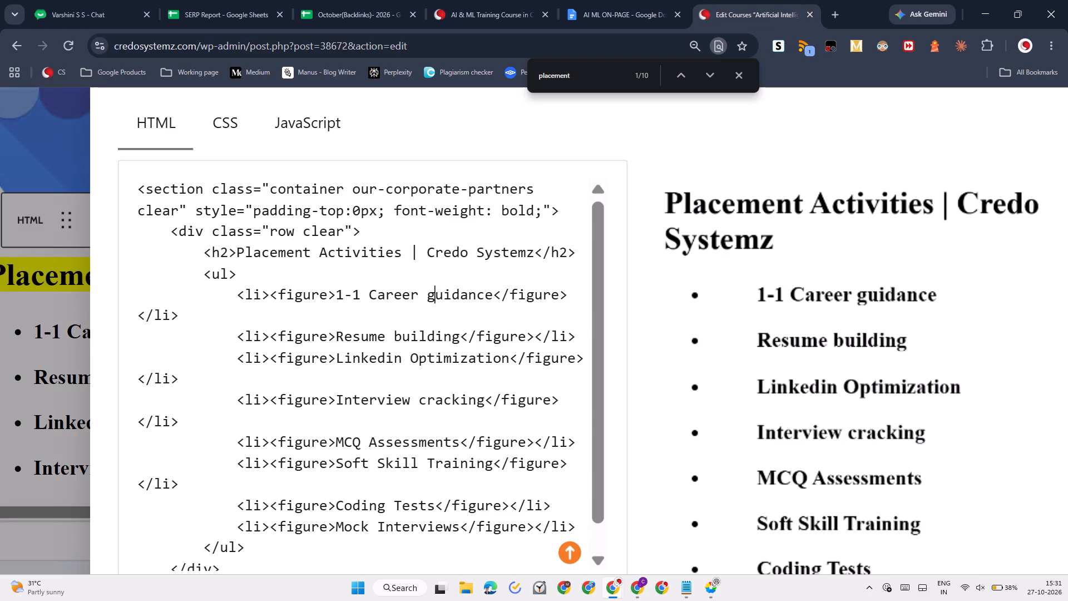
{"action": "left_click_drag", "start_coordinate": [457, 337], "coordinate": [339, 335]}
{"action": "key", "text": "ctrl+v"}
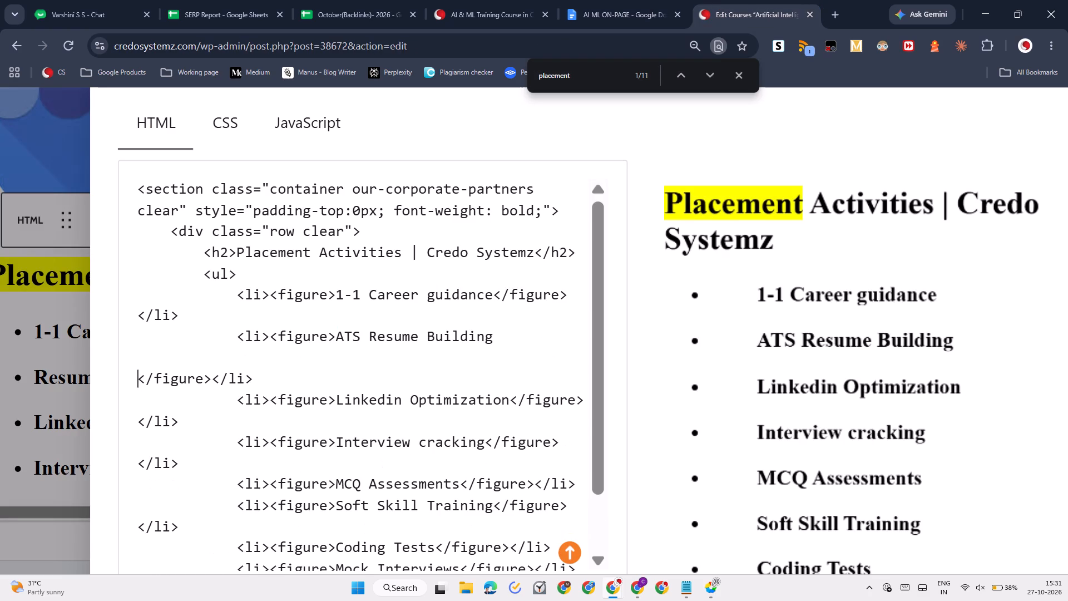
Copy "Technical Interview Prep" from the document's After column and replace the "Interview cracking" item text in the Placement Activities code.
{"action": "left_click", "coordinate": [622, 0]}
{"action": "left_click", "coordinate": [484, 308]}
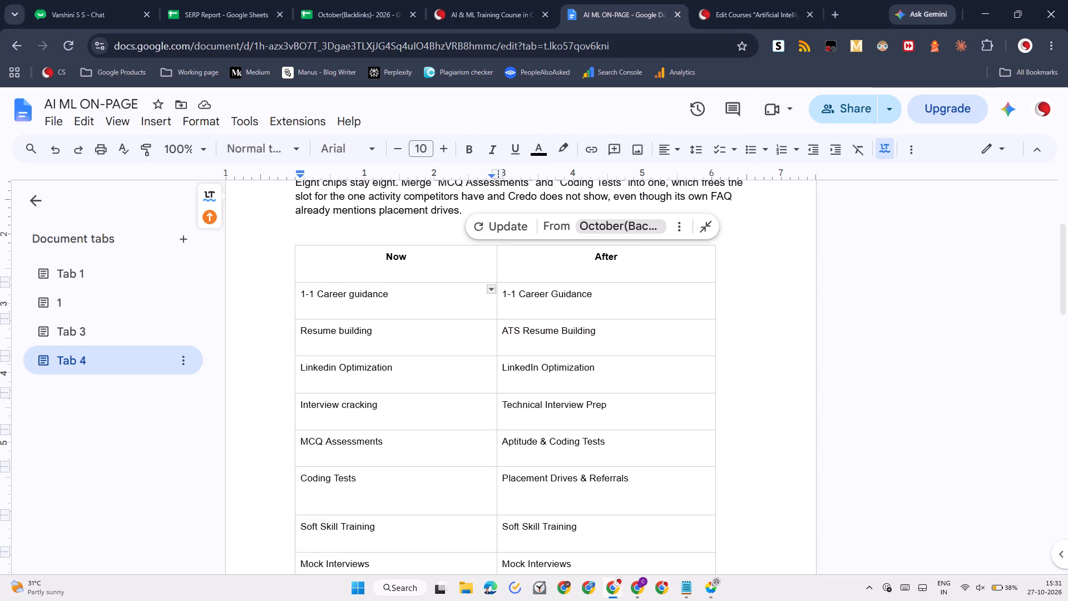
{"action": "triple_click", "coordinate": [572, 410]}
{"action": "key", "text": "ctrl+c"}
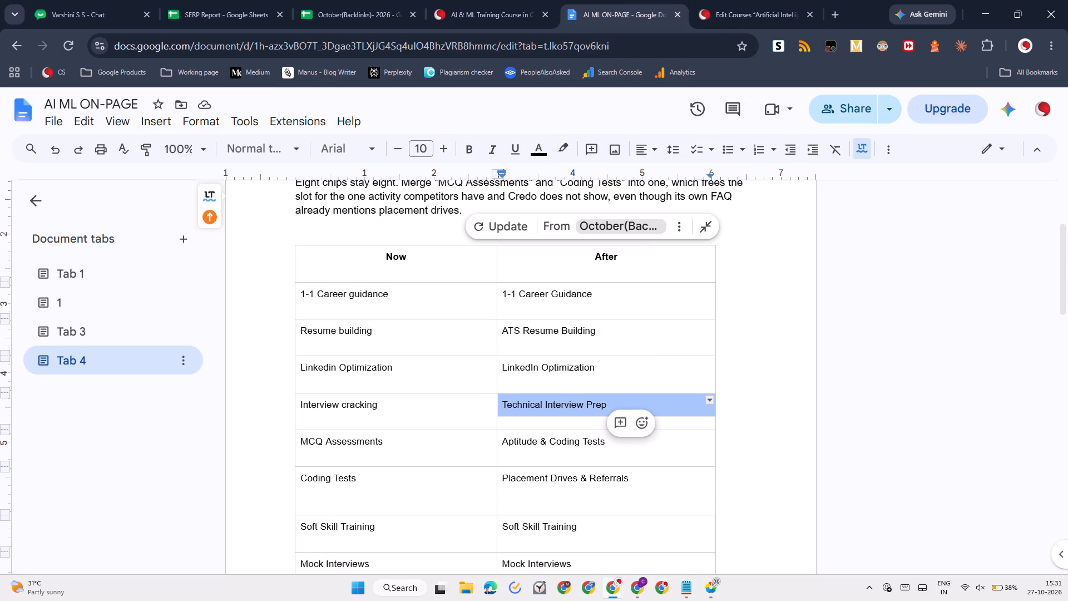
{"action": "left_click", "coordinate": [777, 0]}
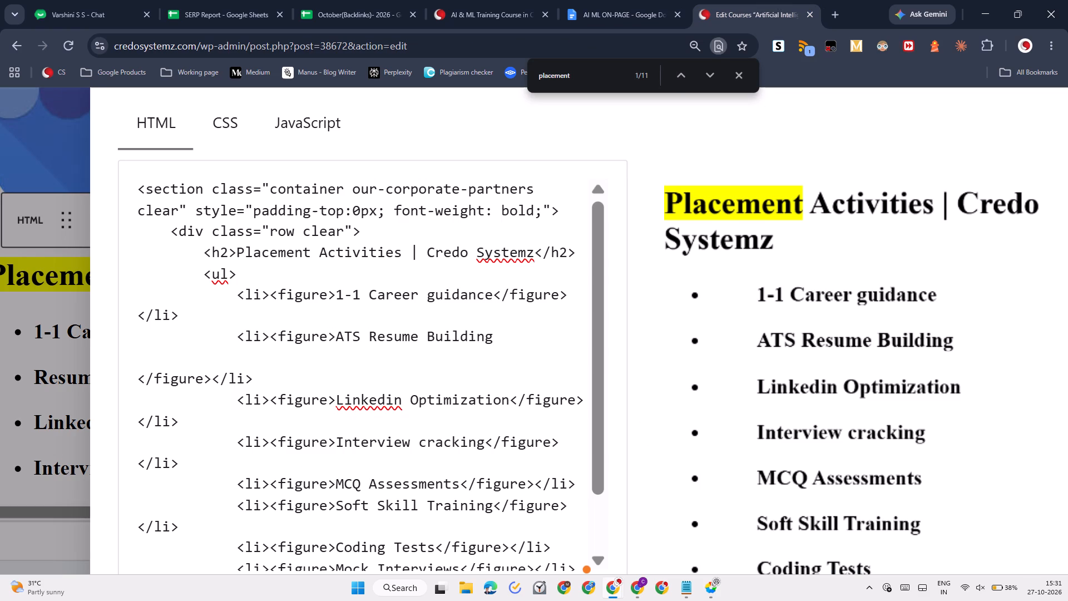
{"action": "scroll", "coordinate": [388, 427], "scroll_direction": "down", "scroll_amount": 1}
{"action": "left_click_drag", "start_coordinate": [334, 402], "coordinate": [483, 403]}
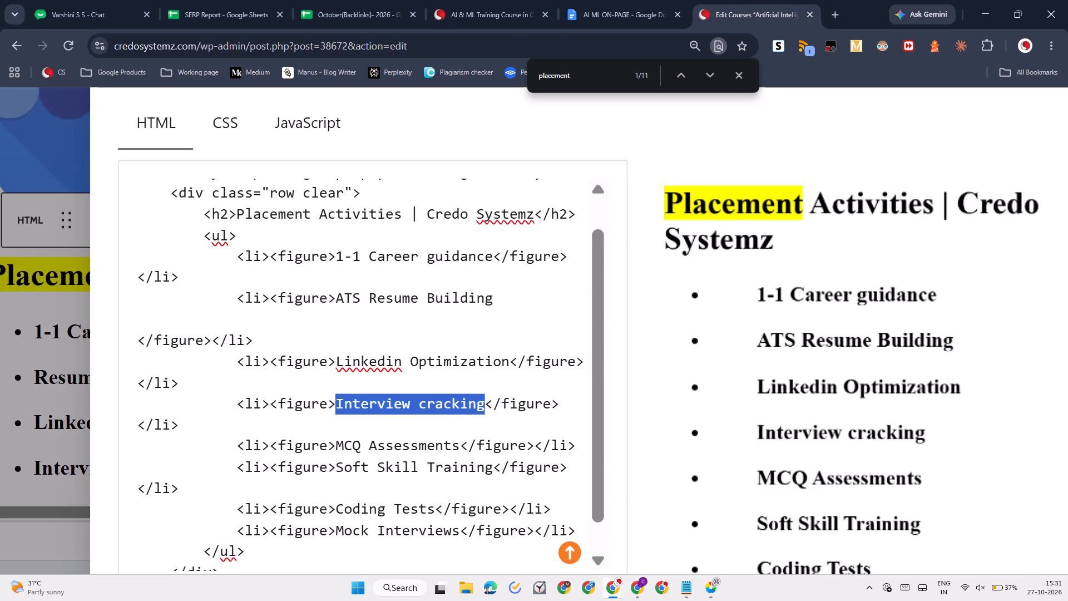
{"action": "left_click_drag", "start_coordinate": [483, 403], "coordinate": [483, 406]}
{"action": "key", "text": "ctrl+v"}
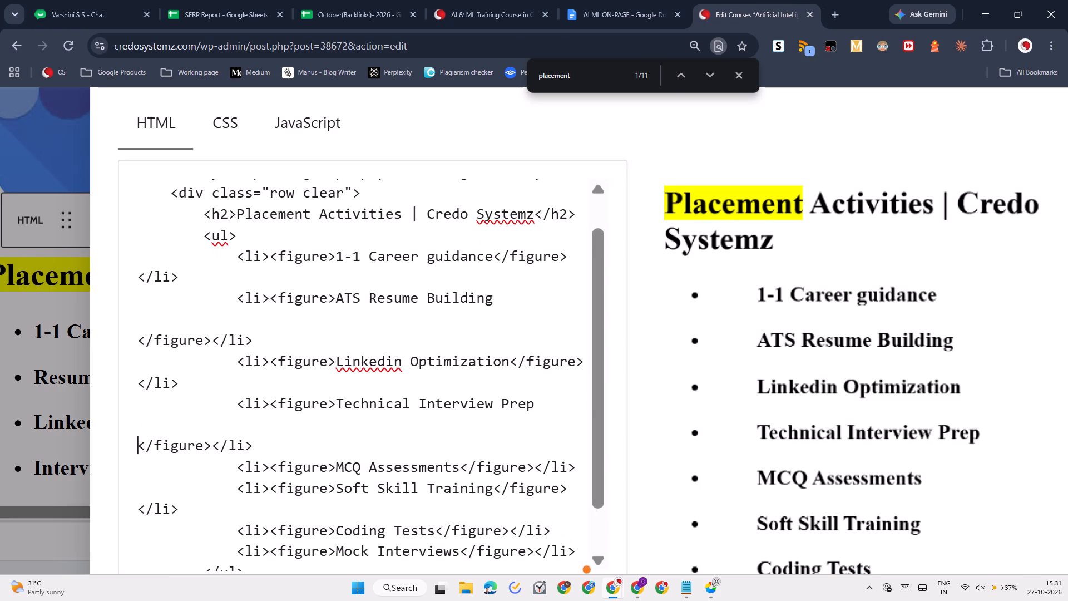
Copy "Aptitude & Coding Tests" from the document's After column and replace the "MCQ Assessments" item text in the Placement Activities code.
{"action": "left_click", "coordinate": [692, 0]}
{"action": "left_click", "coordinate": [655, 0]}
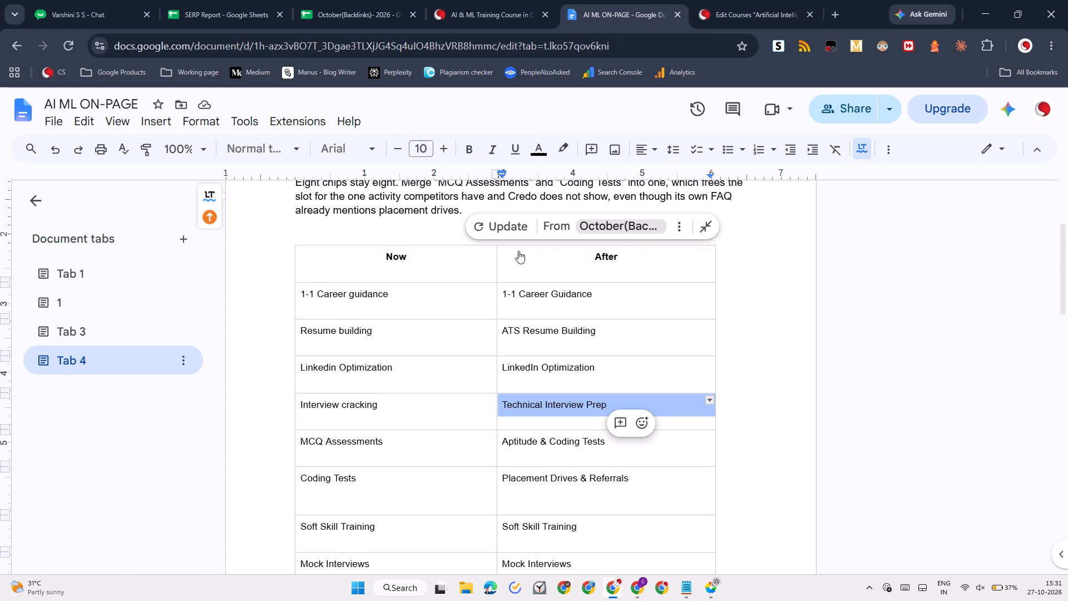
{"action": "scroll", "coordinate": [497, 331], "scroll_direction": "down", "scroll_amount": 1}
{"action": "left_click", "coordinate": [533, 377]}
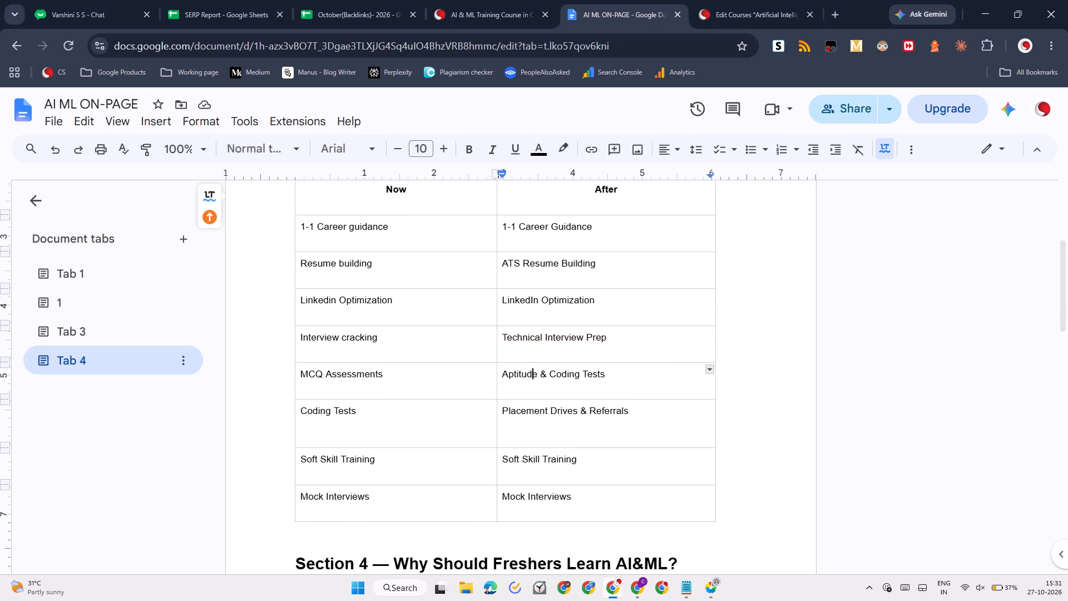
{"action": "key", "text": "ctrl+a"}
{"action": "left_click", "coordinate": [533, 377]}
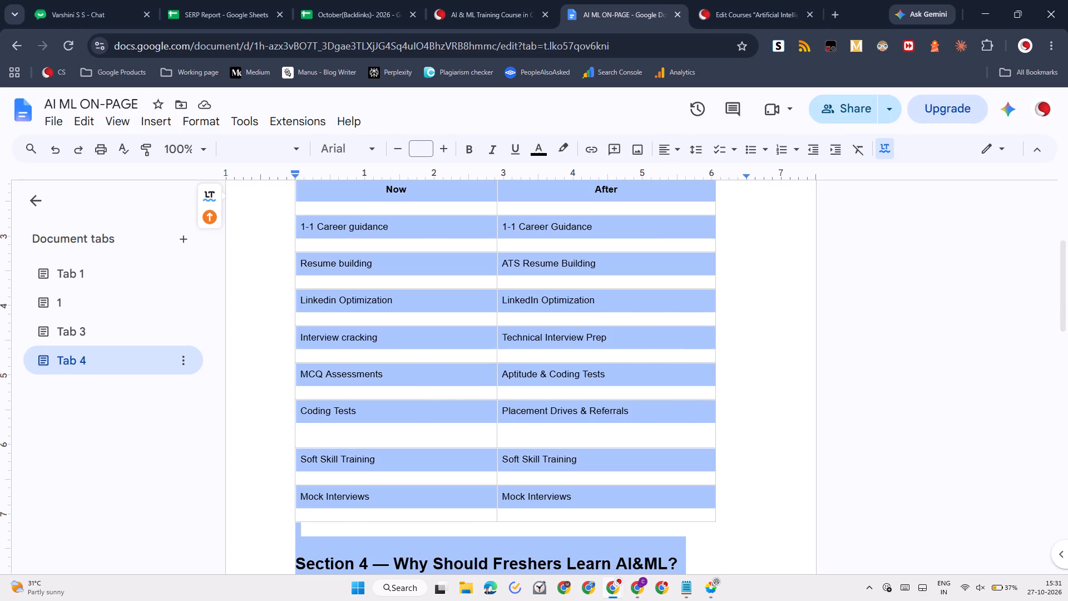
{"action": "triple_click", "coordinate": [533, 377]}
{"action": "key", "text": "ctrl+c"}
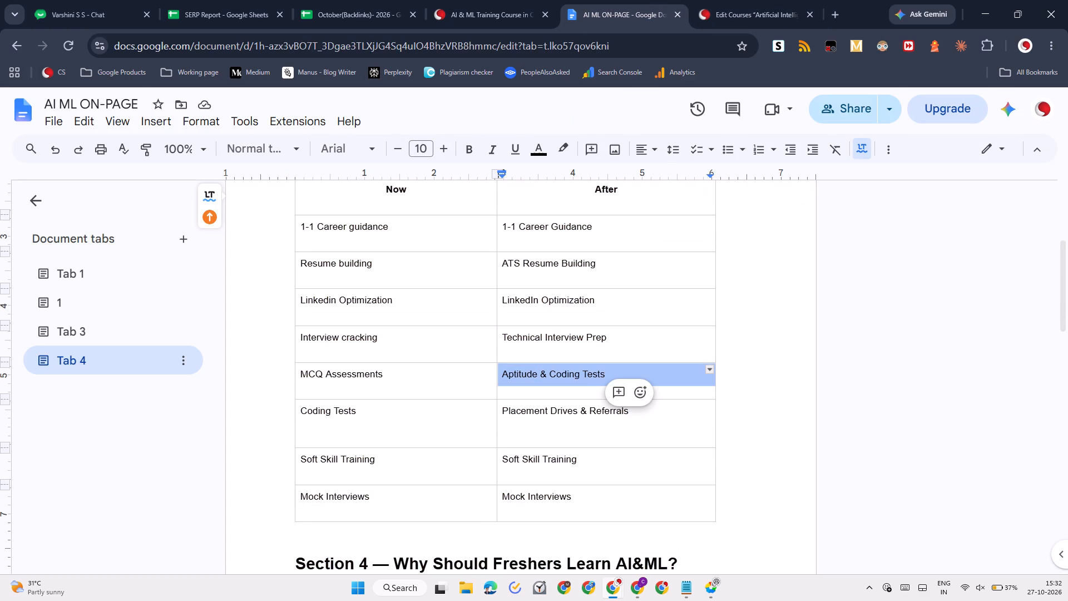
{"action": "left_click", "coordinate": [734, 0]}
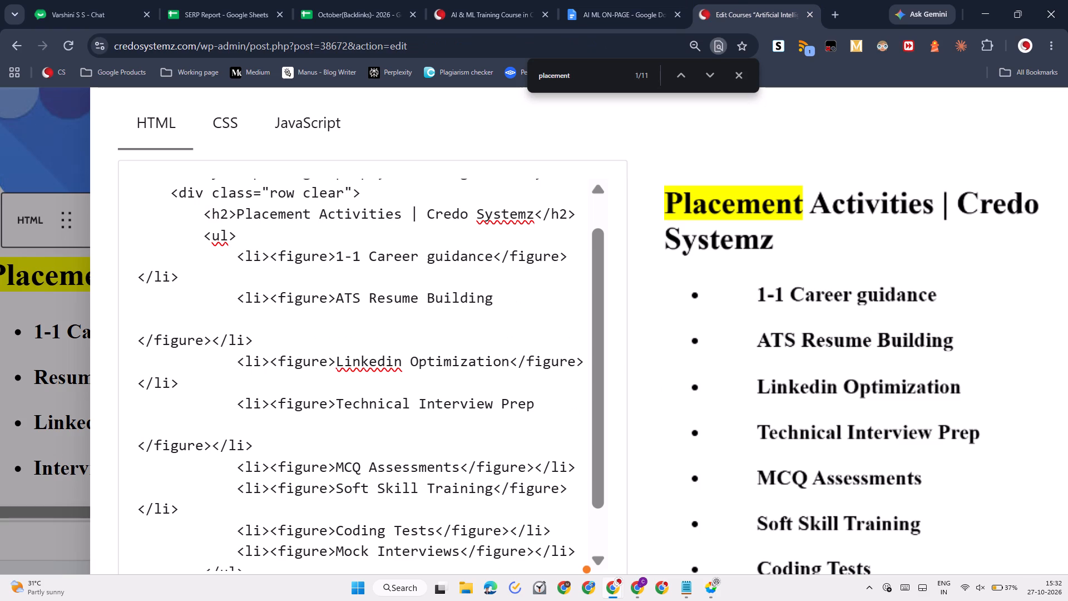
{"action": "scroll", "coordinate": [462, 337], "scroll_direction": "down", "scroll_amount": 2}
{"action": "left_click_drag", "start_coordinate": [338, 410], "coordinate": [340, 410]}
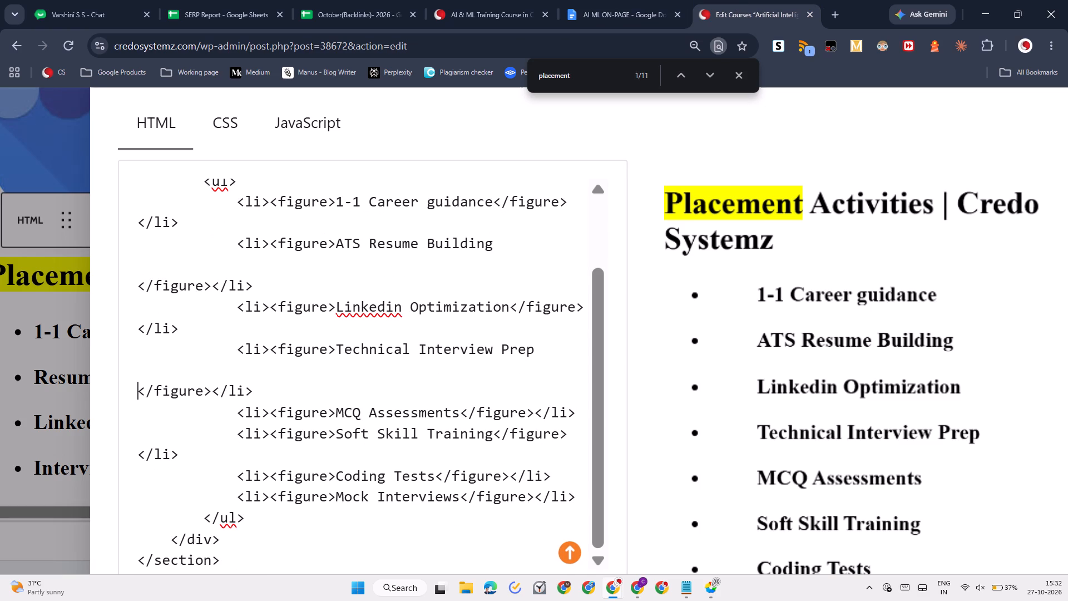
{"action": "left_click_drag", "start_coordinate": [340, 410], "coordinate": [460, 408]}
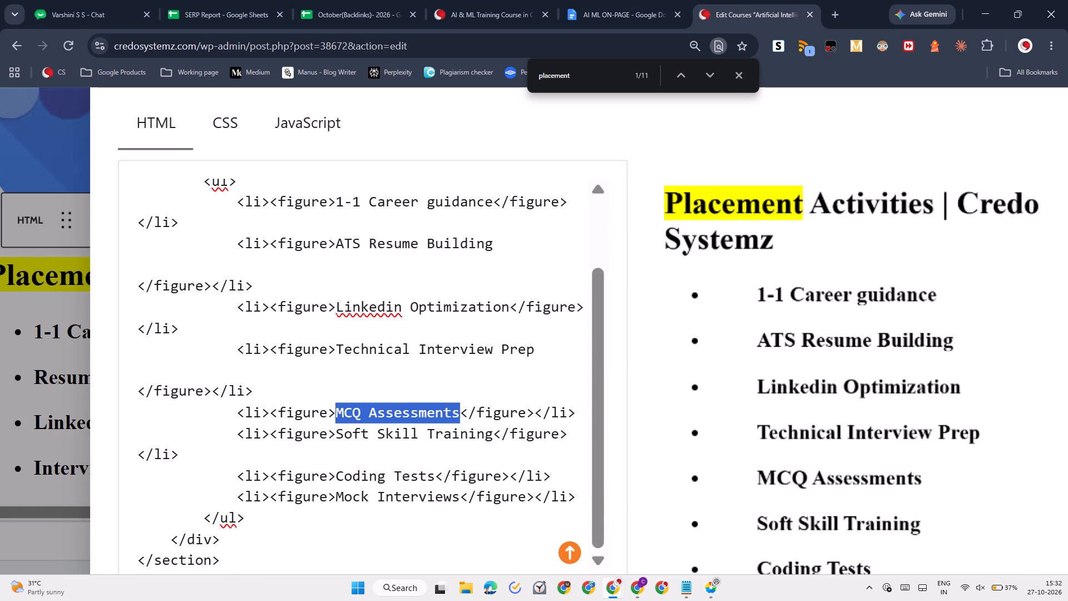
{"action": "key", "text": "ctrl+v"}
Copy "Placement Drives & Referrals" from the document's After column and replace the "Coding Tests" item text in the Placement Activities code.
{"action": "scroll", "coordinate": [472, 388], "scroll_direction": "down", "scroll_amount": 1}
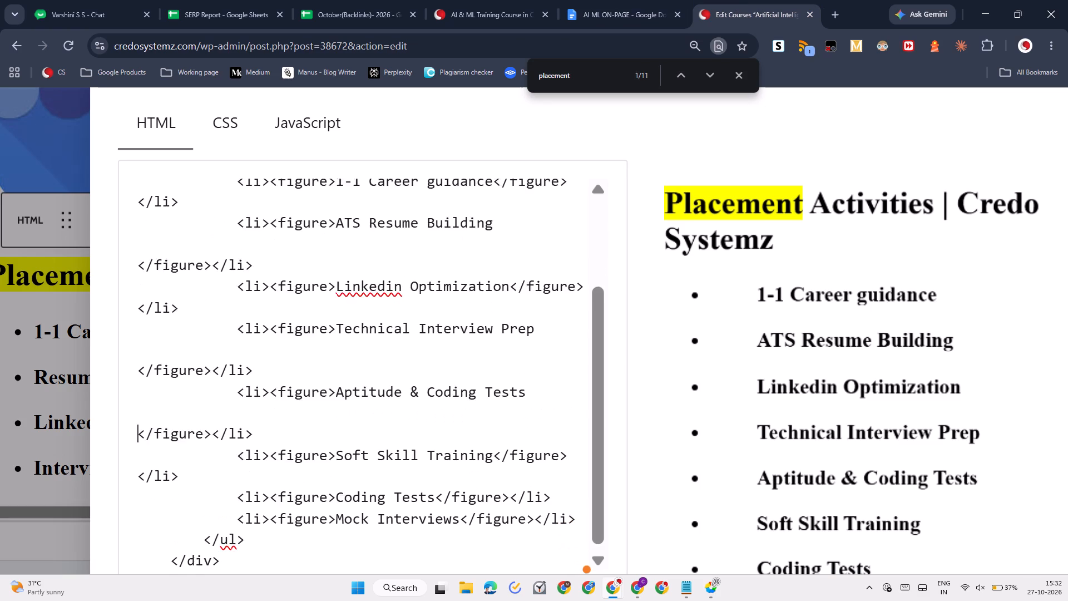
{"action": "left_click", "coordinate": [568, 0]}
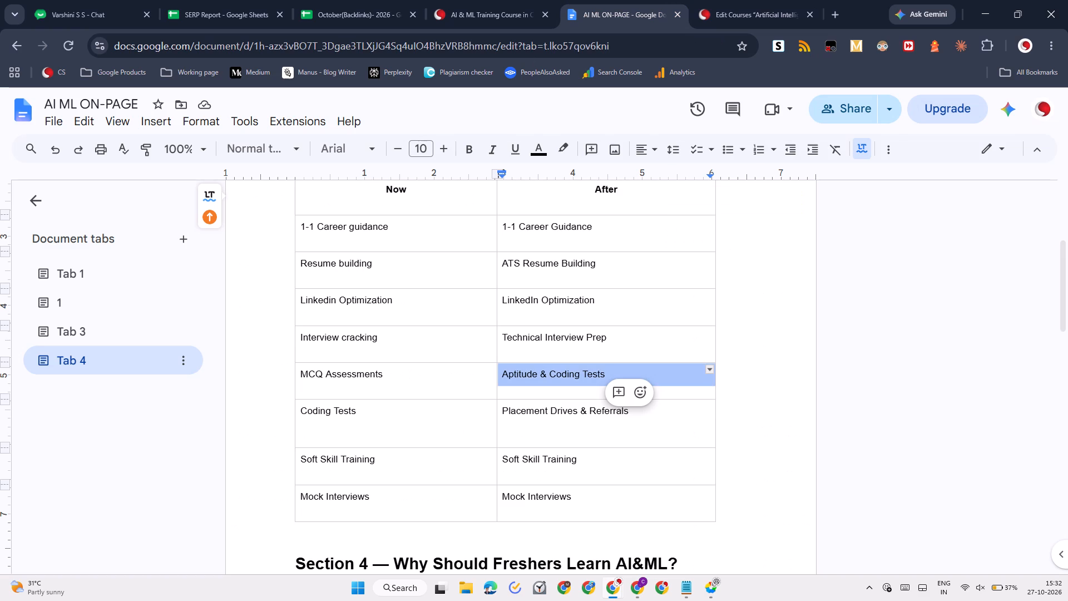
{"action": "triple_click", "coordinate": [510, 409]}
{"action": "left_click", "coordinate": [510, 409]}
{"action": "double_click", "coordinate": [510, 409]}
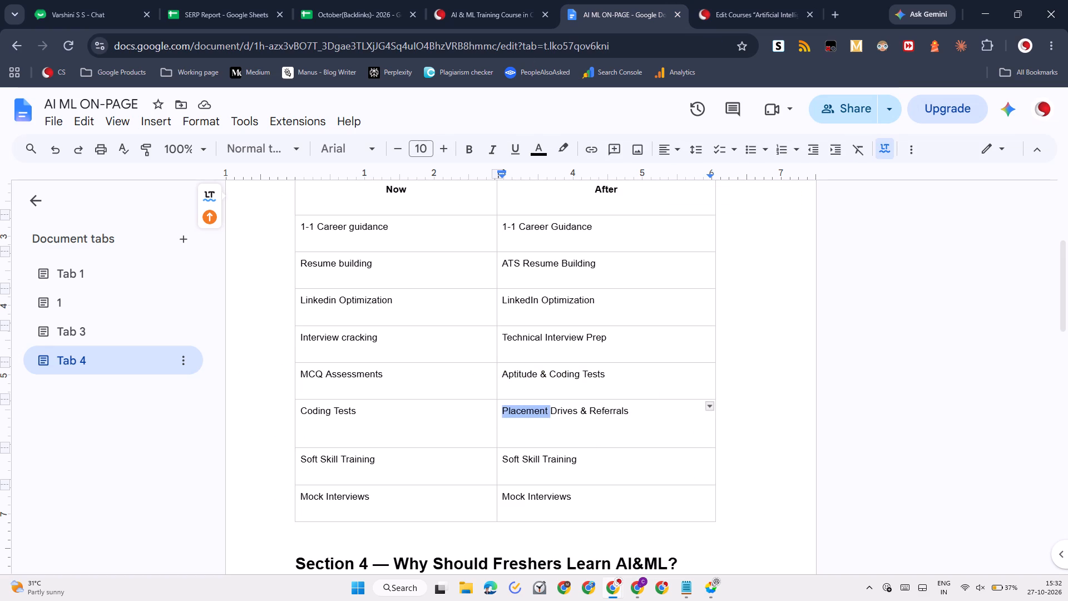
{"action": "double_click", "coordinate": [510, 409]}
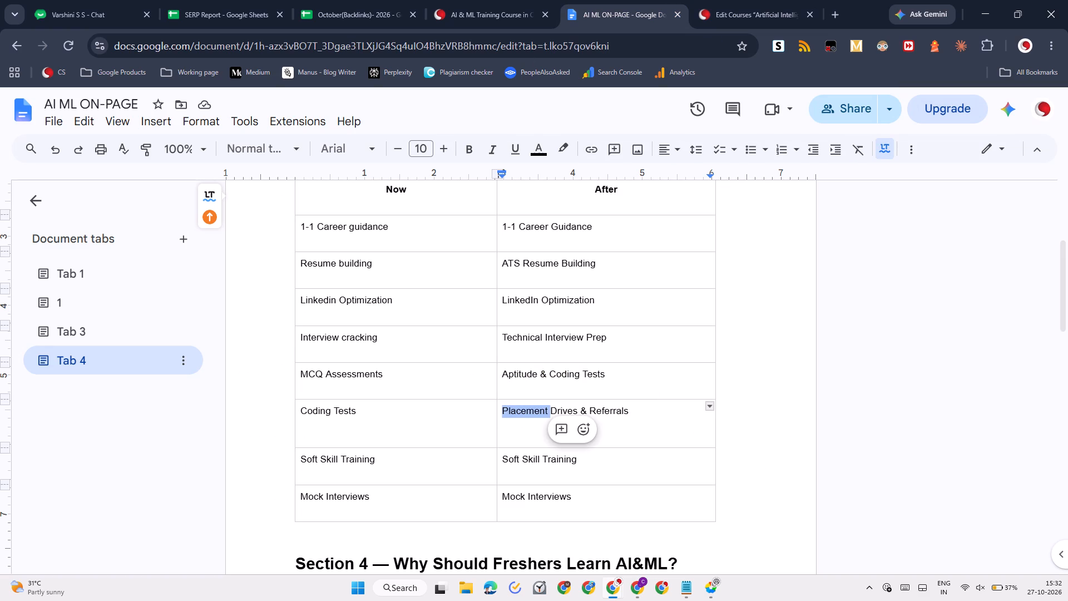
{"action": "left_click_drag", "start_coordinate": [637, 410], "coordinate": [497, 415]}
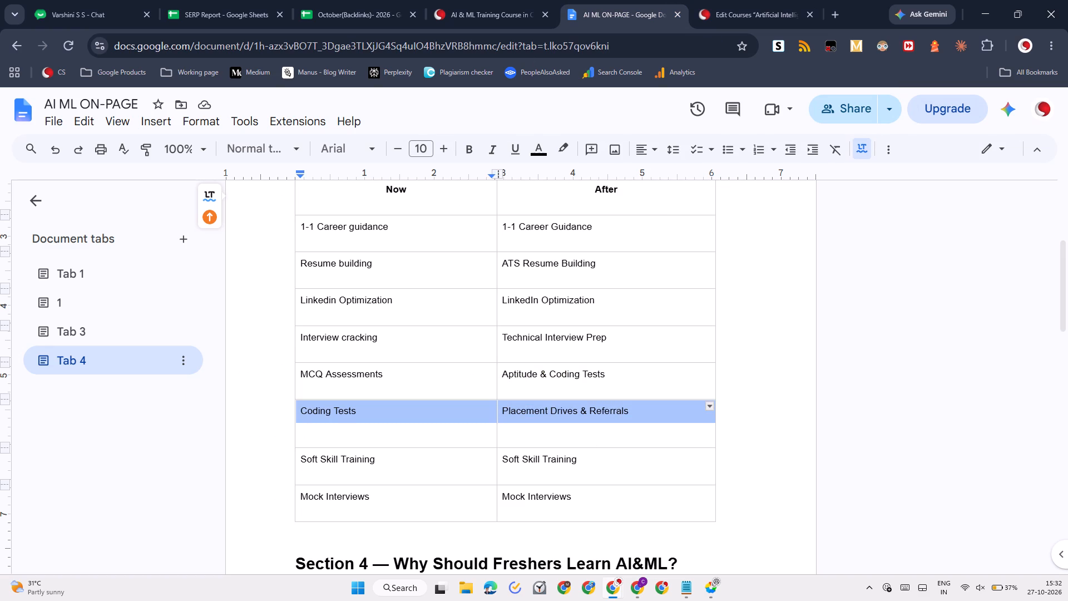
{"action": "left_click_drag", "start_coordinate": [497, 415], "coordinate": [501, 416]}
{"action": "key", "text": "ctrl+c"}
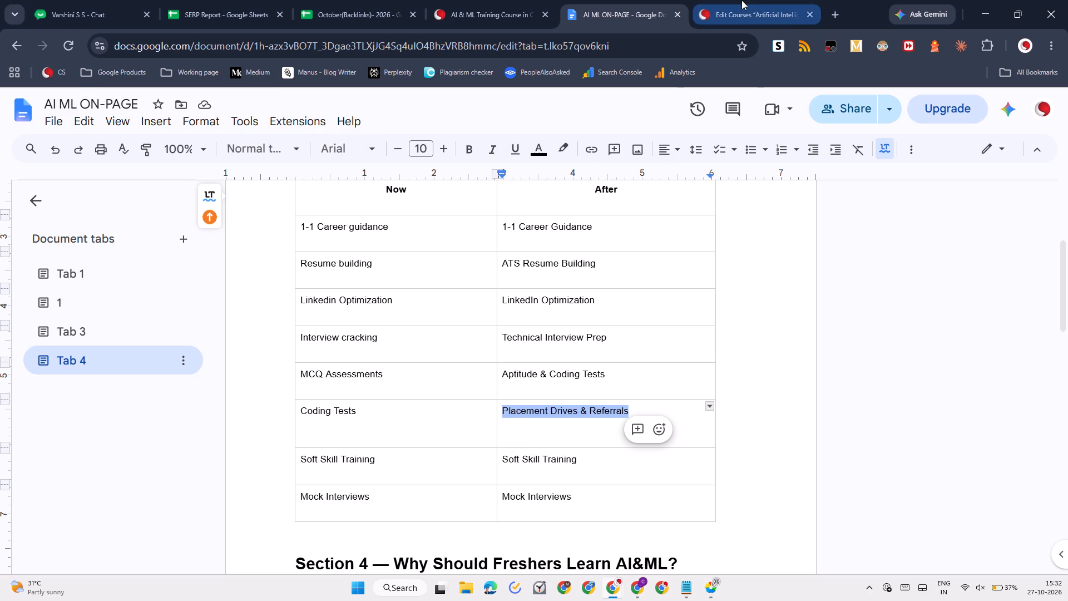
{"action": "left_click", "coordinate": [741, 0]}
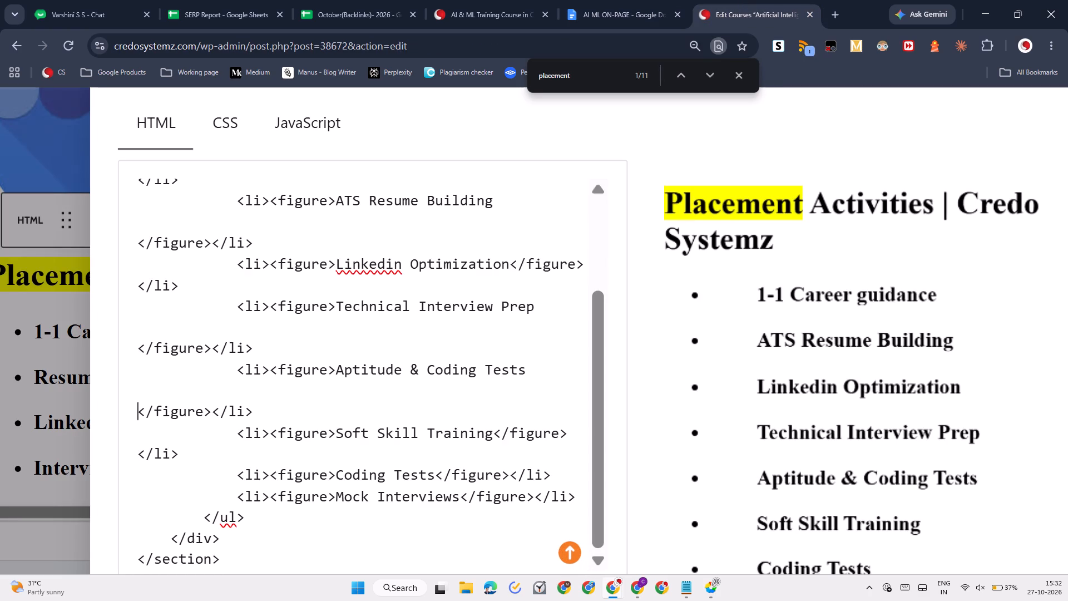
{"action": "left_click", "coordinate": [651, 23]}
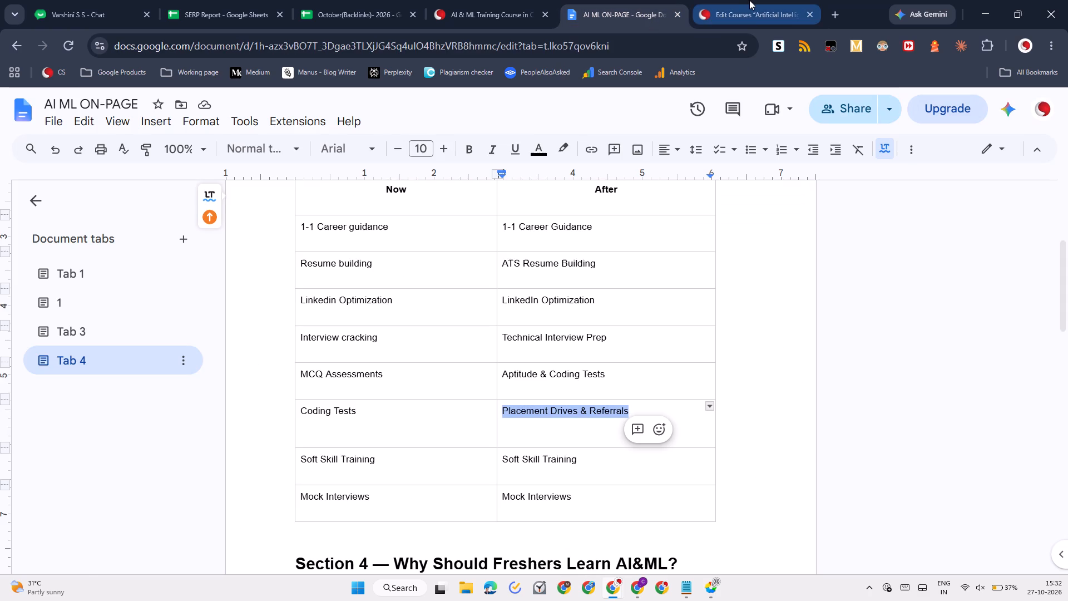
{"action": "left_click", "coordinate": [749, 0]}
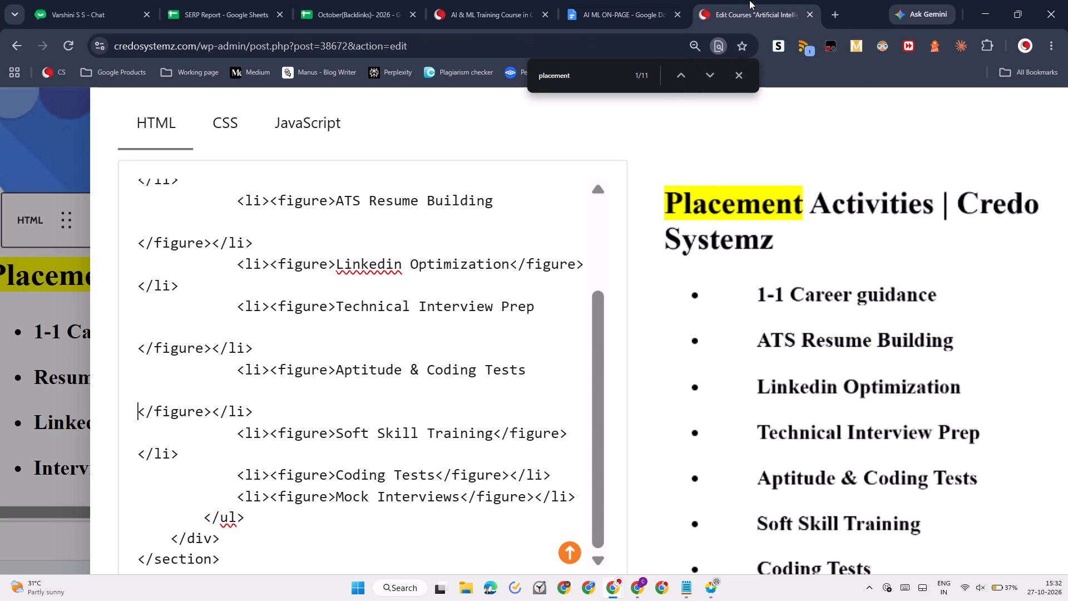
{"action": "left_click", "coordinate": [623, 0]}
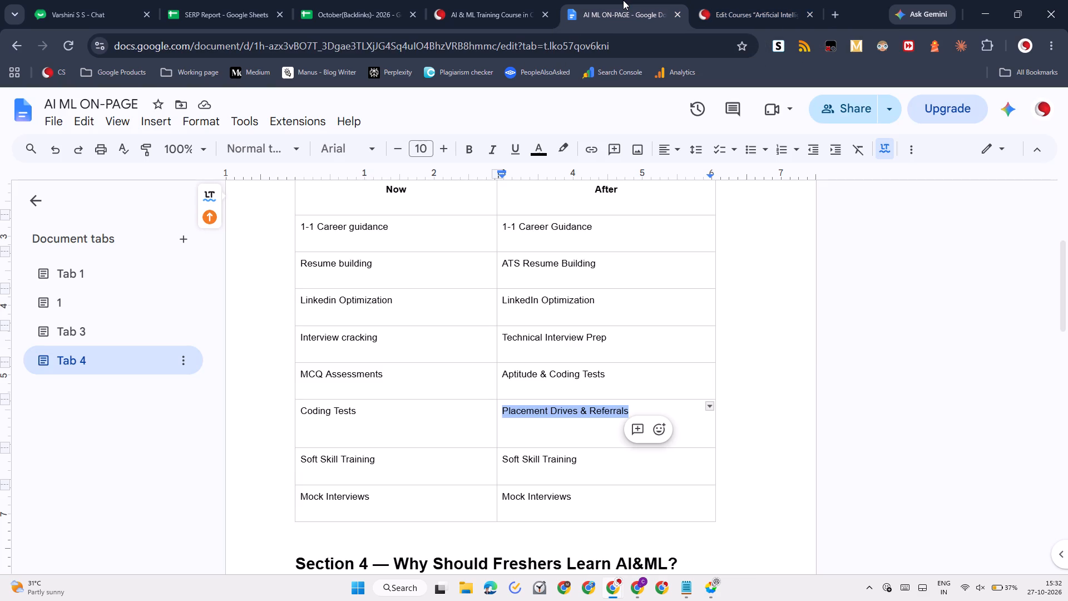
{"action": "left_click", "coordinate": [768, 0]}
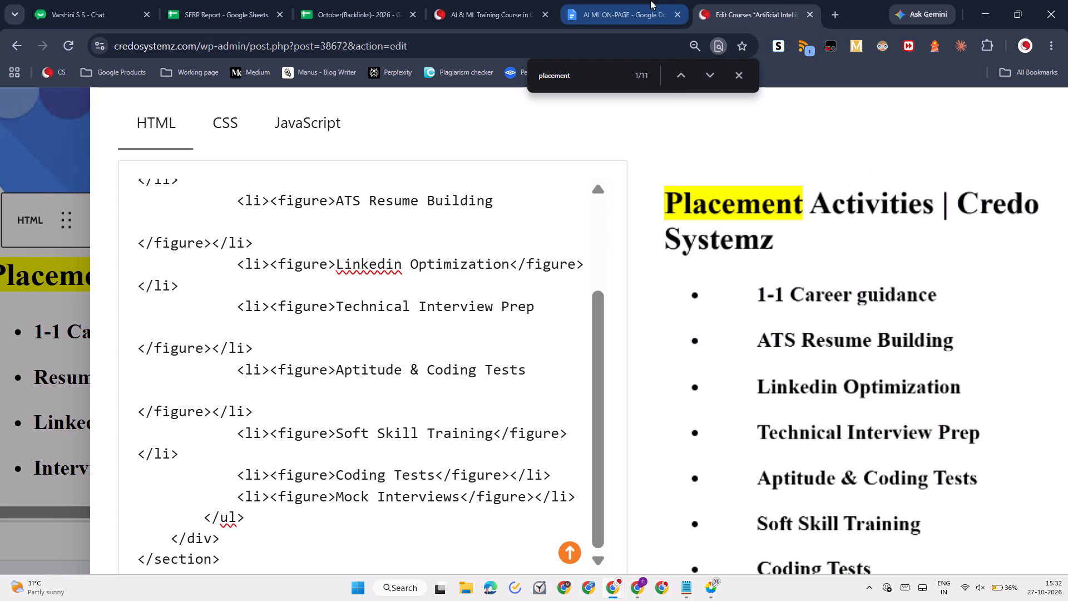
{"action": "left_click", "coordinate": [650, 0]}
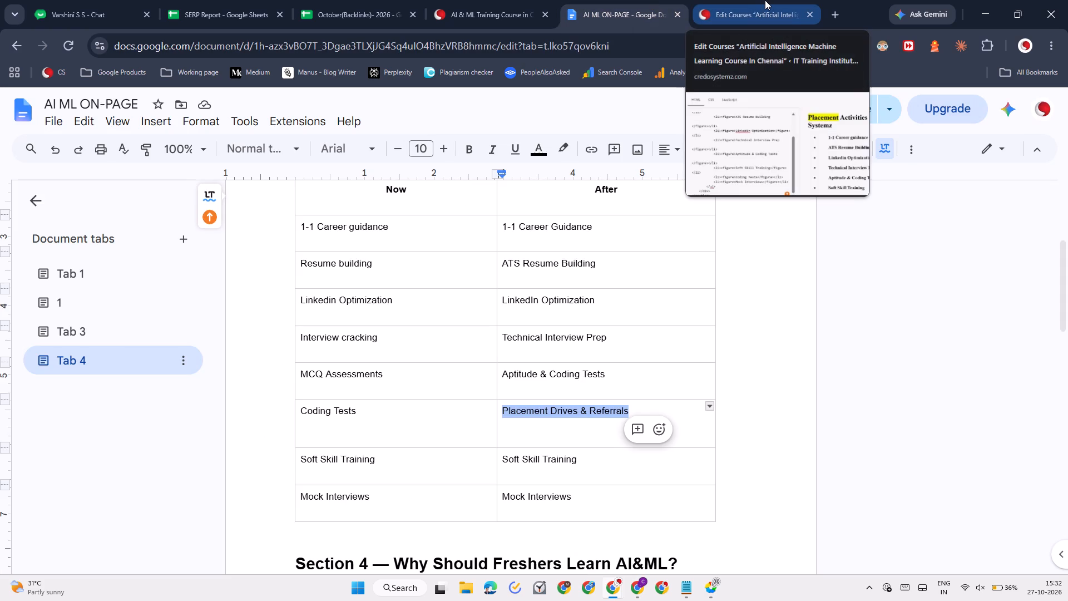
{"action": "left_click", "coordinate": [765, 0]}
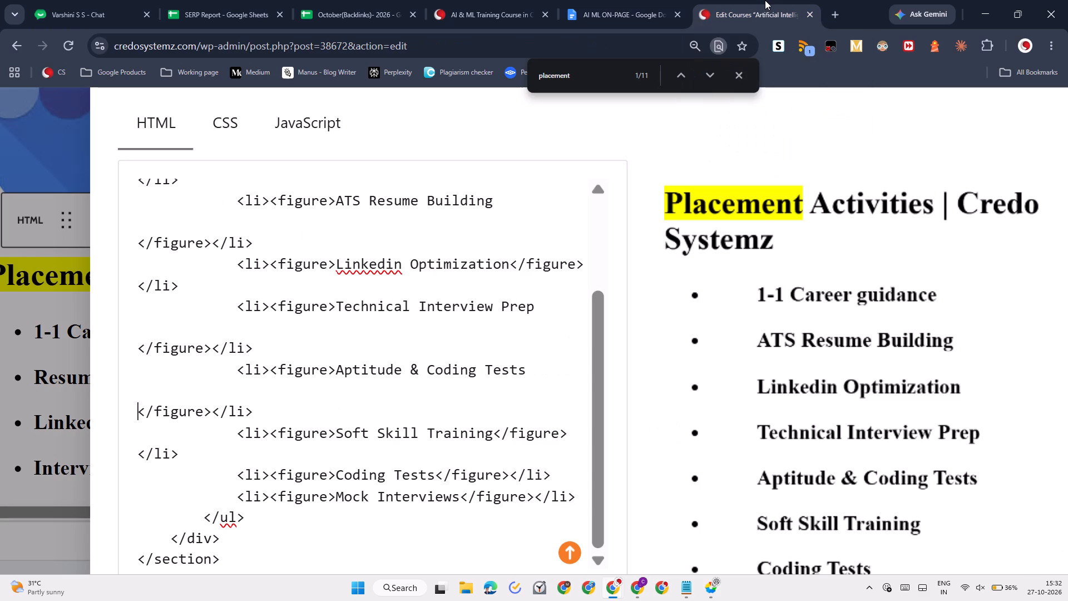
{"action": "left_click_drag", "start_coordinate": [335, 475], "coordinate": [436, 476]}
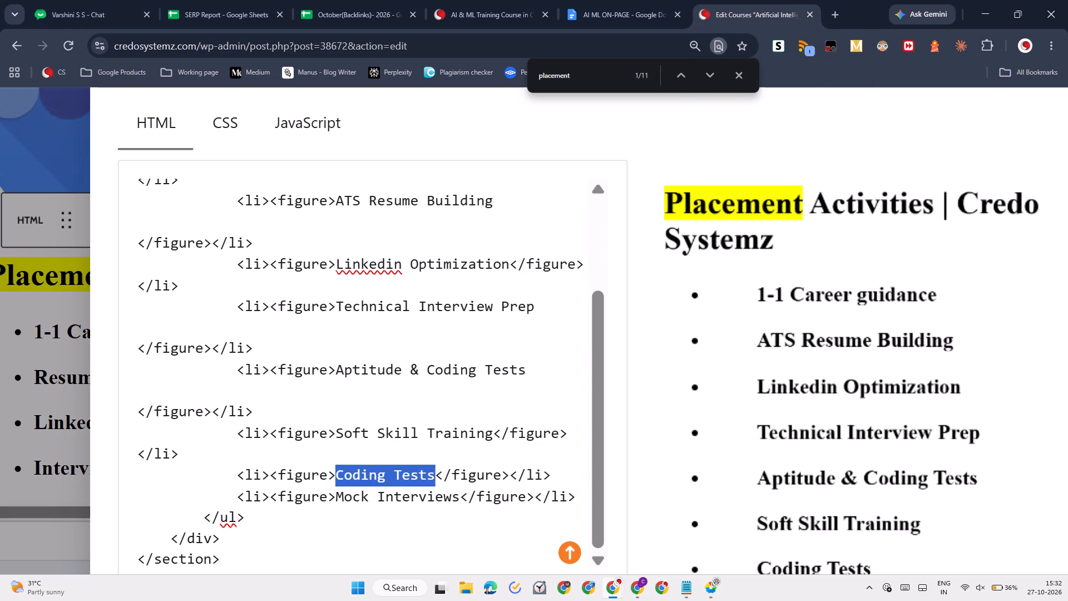
{"action": "key", "text": "ctrl+v"}
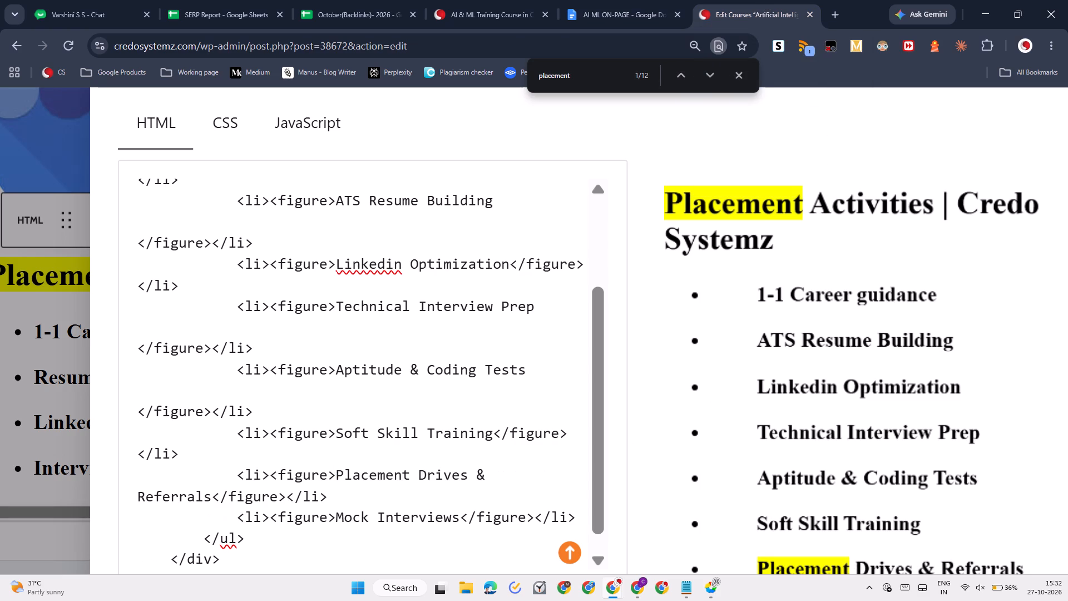
Check the edited items against the document's After column and apply the code changes to the Placement Activities block.
{"action": "left_click", "coordinate": [626, 0]}
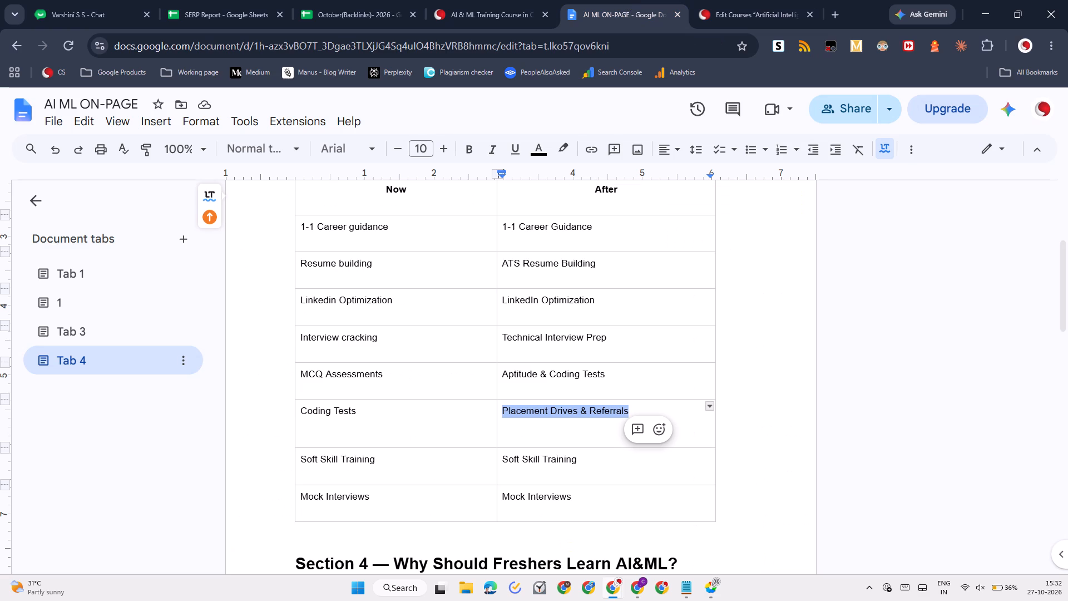
{"action": "left_click", "coordinate": [695, 0]}
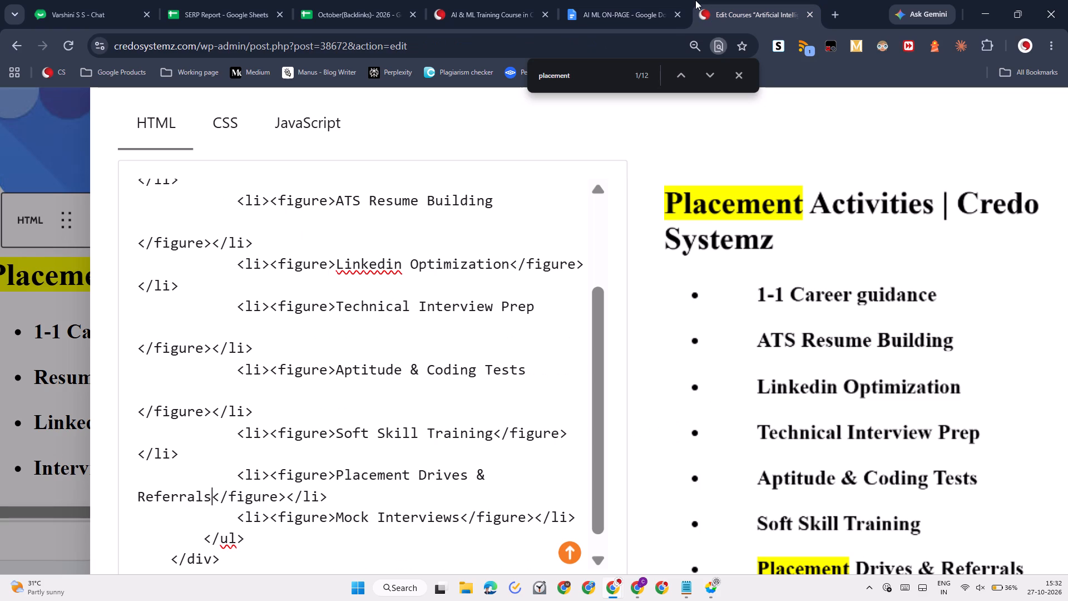
{"action": "scroll", "coordinate": [505, 368], "scroll_direction": "down", "scroll_amount": 2}
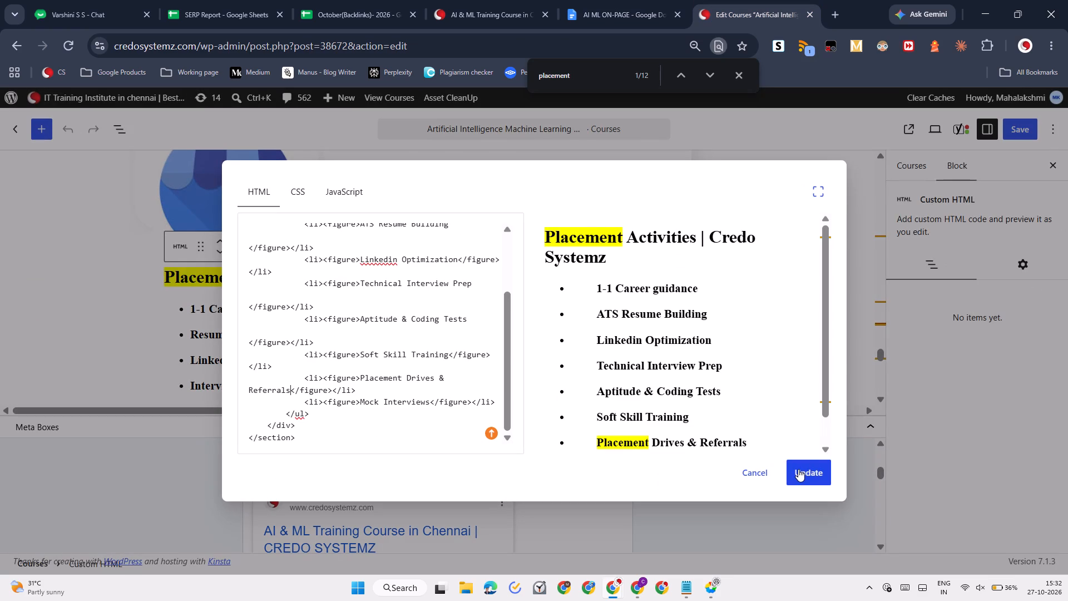
{"action": "left_click", "coordinate": [798, 469]}
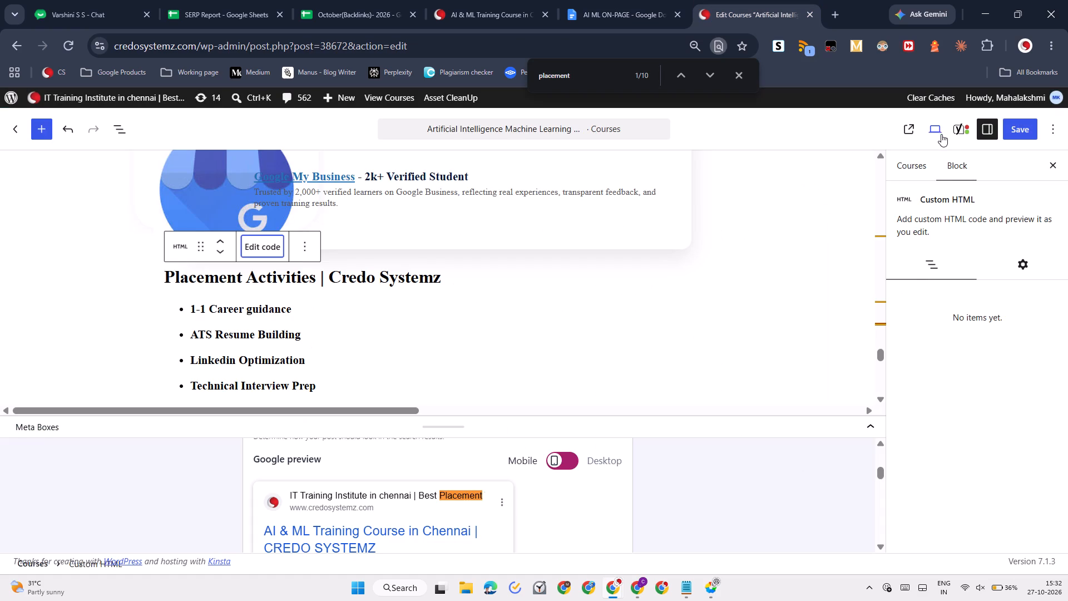
Open a preview of the edited AI & ML course page in a new browser tab.
{"action": "left_click", "coordinate": [933, 130]}
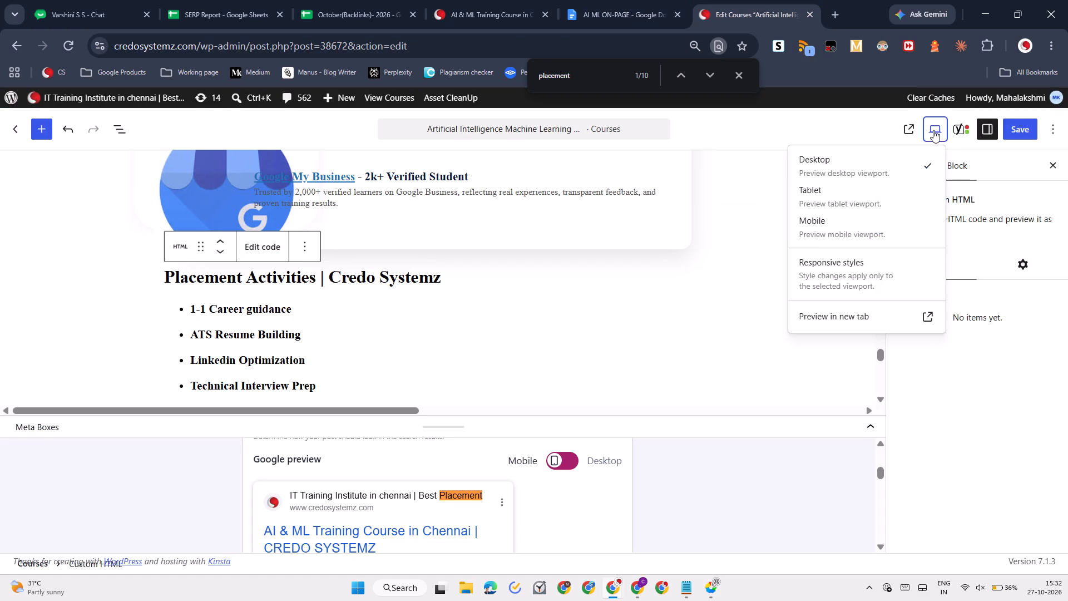
{"action": "left_click", "coordinate": [856, 307]}
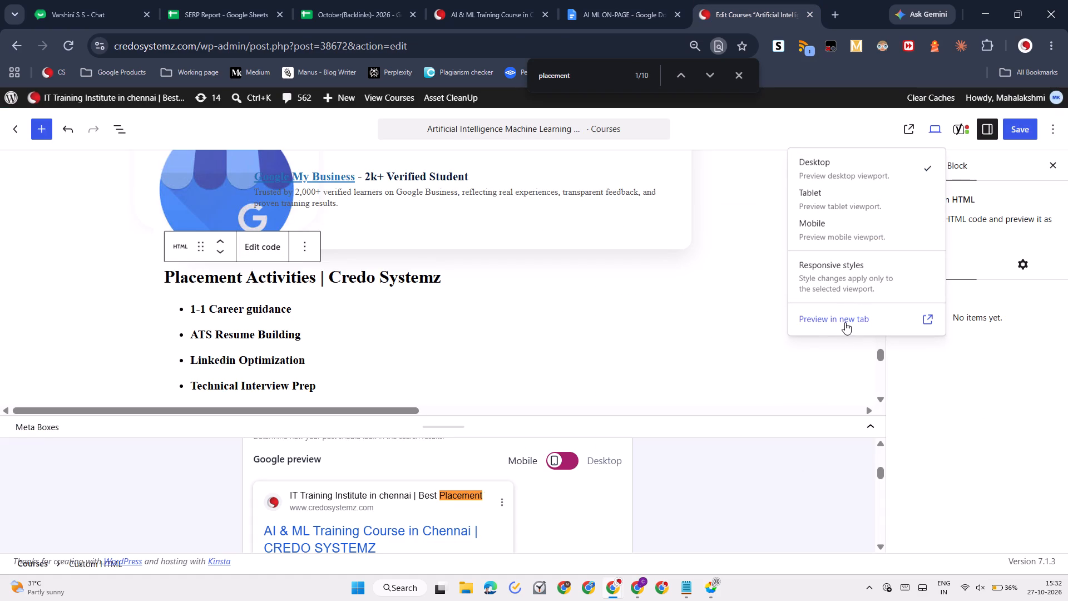
{"action": "left_click", "coordinate": [845, 322]}
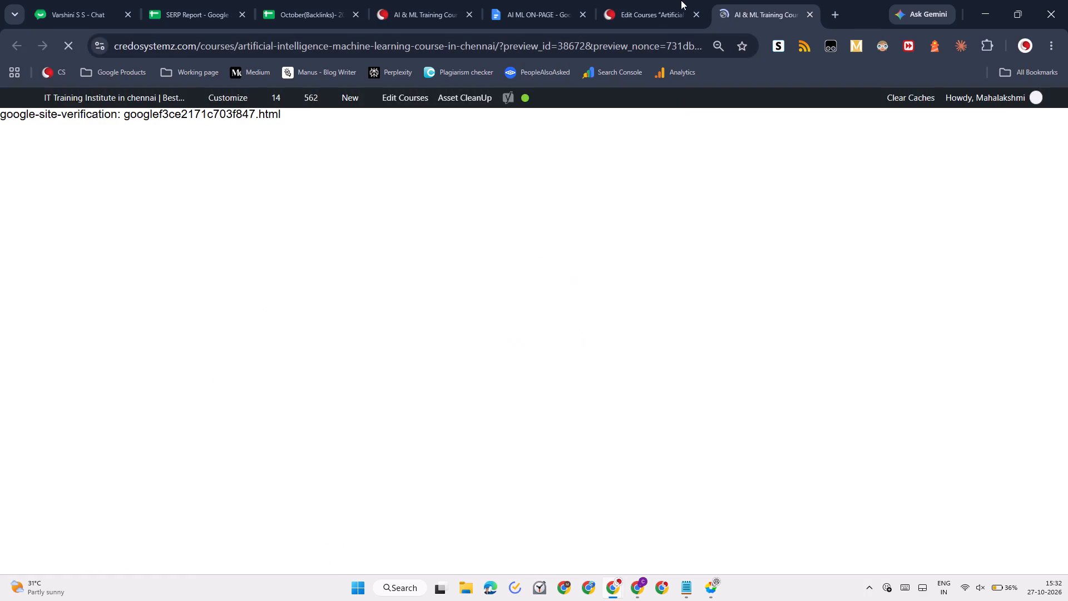
{"action": "left_click", "coordinate": [686, 0]}
{"action": "left_click", "coordinate": [754, 0]}
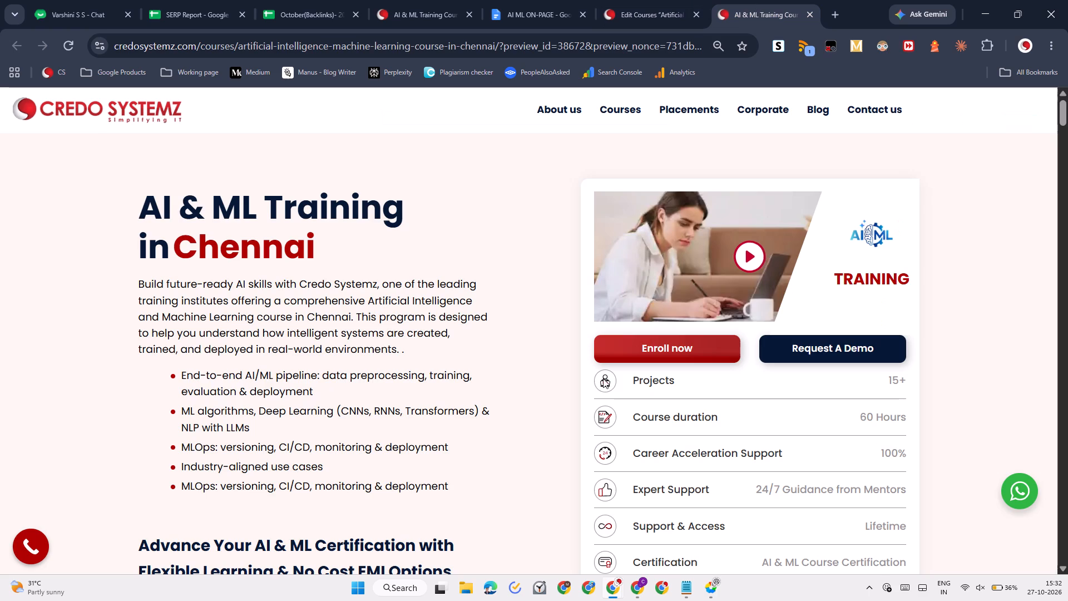
Look through the previewed AI & ML course page and check the updated items in the Placement Activities section.
{"action": "scroll", "coordinate": [603, 378], "scroll_direction": "down", "scroll_amount": 6}
{"action": "scroll", "coordinate": [537, 450], "scroll_direction": "up", "scroll_amount": 1}
{"action": "scroll", "coordinate": [537, 450], "scroll_direction": "down", "scroll_amount": 1}
{"action": "scroll", "coordinate": [537, 450], "scroll_direction": "up", "scroll_amount": 1}
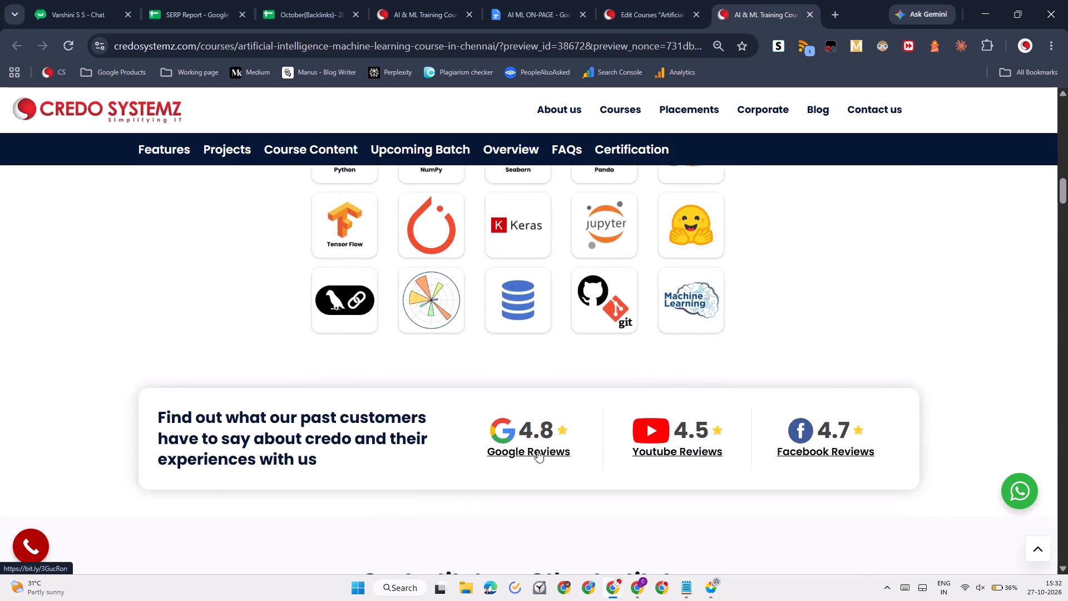
{"action": "scroll", "coordinate": [537, 450], "scroll_direction": "up", "scroll_amount": 3}
{"action": "scroll", "coordinate": [538, 446], "scroll_direction": "down", "scroll_amount": 2}
{"action": "scroll", "coordinate": [538, 446], "scroll_direction": "up", "scroll_amount": 1}
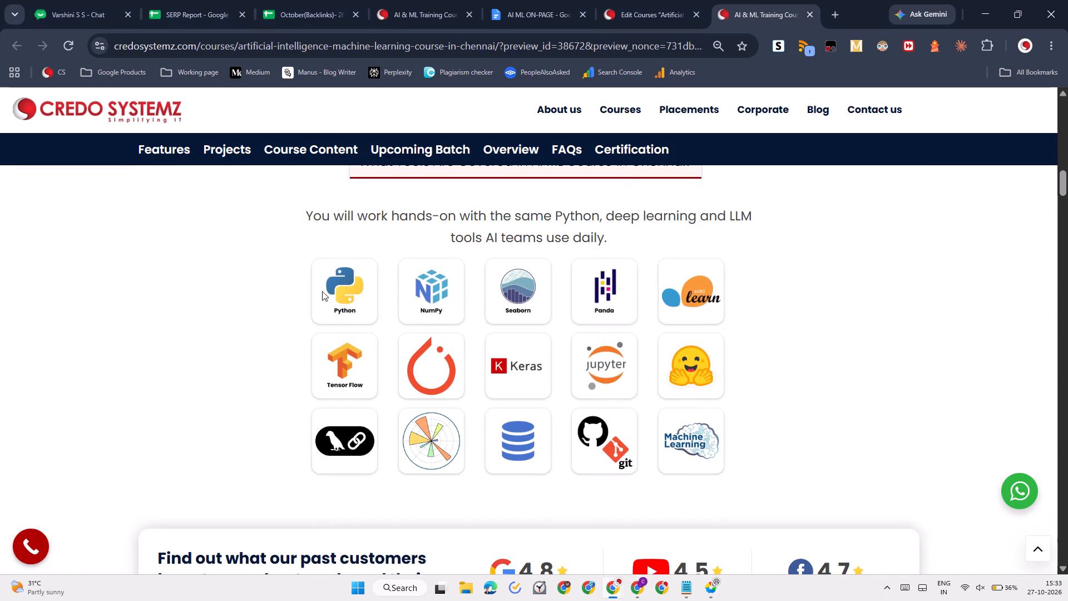
{"action": "scroll", "coordinate": [336, 376], "scroll_direction": "up", "scroll_amount": 1}
{"action": "scroll", "coordinate": [336, 376], "scroll_direction": "down", "scroll_amount": 1}
{"action": "scroll", "coordinate": [337, 377], "scroll_direction": "up", "scroll_amount": 2}
{"action": "scroll", "coordinate": [337, 377], "scroll_direction": "down", "scroll_amount": 1}
{"action": "scroll", "coordinate": [337, 377], "scroll_direction": "up", "scroll_amount": 2}
{"action": "scroll", "coordinate": [337, 377], "scroll_direction": "down", "scroll_amount": 1}
{"action": "scroll", "coordinate": [337, 377], "scroll_direction": "up", "scroll_amount": 1}
{"action": "scroll", "coordinate": [337, 377], "scroll_direction": "down", "scroll_amount": 1}
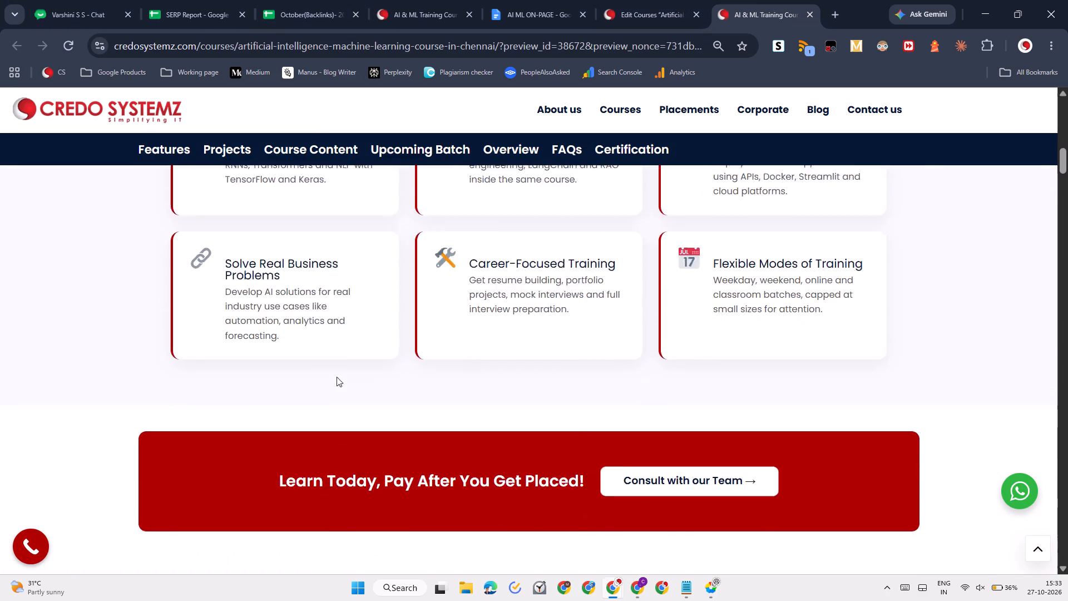
{"action": "scroll", "coordinate": [337, 377], "scroll_direction": "up", "scroll_amount": 1}
{"action": "scroll", "coordinate": [337, 377], "scroll_direction": "down", "scroll_amount": 3}
{"action": "scroll", "coordinate": [337, 377], "scroll_direction": "up", "scroll_amount": 2}
{"action": "scroll", "coordinate": [337, 377], "scroll_direction": "down", "scroll_amount": 1}
{"action": "scroll", "coordinate": [337, 377], "scroll_direction": "up", "scroll_amount": 2}
{"action": "scroll", "coordinate": [337, 377], "scroll_direction": "down", "scroll_amount": 1}
{"action": "scroll", "coordinate": [337, 377], "scroll_direction": "up", "scroll_amount": 1}
{"action": "scroll", "coordinate": [337, 377], "scroll_direction": "down", "scroll_amount": 1}
{"action": "scroll", "coordinate": [337, 377], "scroll_direction": "up", "scroll_amount": 4}
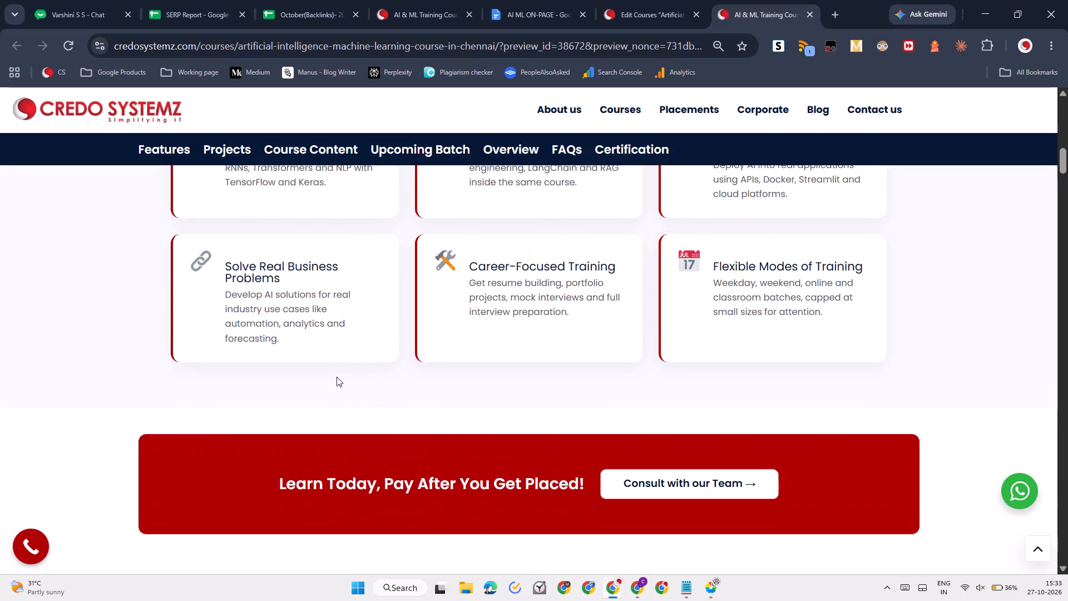
{"action": "scroll", "coordinate": [337, 377], "scroll_direction": "up", "scroll_amount": 3}
{"action": "scroll", "coordinate": [337, 377], "scroll_direction": "down", "scroll_amount": 1}
{"action": "scroll", "coordinate": [337, 377], "scroll_direction": "up", "scroll_amount": 1}
{"action": "scroll", "coordinate": [337, 377], "scroll_direction": "down", "scroll_amount": 3}
{"action": "scroll", "coordinate": [337, 377], "scroll_direction": "up", "scroll_amount": 1}
{"action": "scroll", "coordinate": [331, 366], "scroll_direction": "down", "scroll_amount": 5}
{"action": "scroll", "coordinate": [331, 362], "scroll_direction": "up", "scroll_amount": 1}
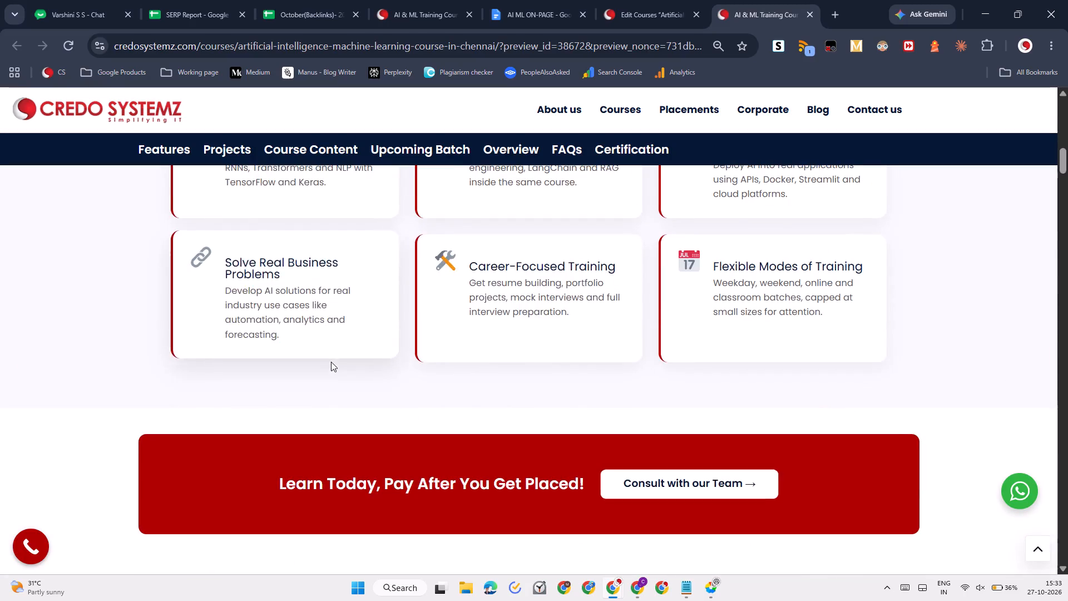
{"action": "scroll", "coordinate": [331, 362], "scroll_direction": "down", "scroll_amount": 3}
{"action": "scroll", "coordinate": [331, 362], "scroll_direction": "up", "scroll_amount": 1}
{"action": "scroll", "coordinate": [331, 362], "scroll_direction": "down", "scroll_amount": 2}
{"action": "scroll", "coordinate": [331, 362], "scroll_direction": "up", "scroll_amount": 1}
{"action": "scroll", "coordinate": [331, 362], "scroll_direction": "down", "scroll_amount": 7}
{"action": "scroll", "coordinate": [331, 360], "scroll_direction": "up", "scroll_amount": 1}
{"action": "scroll", "coordinate": [331, 360], "scroll_direction": "down", "scroll_amount": 4}
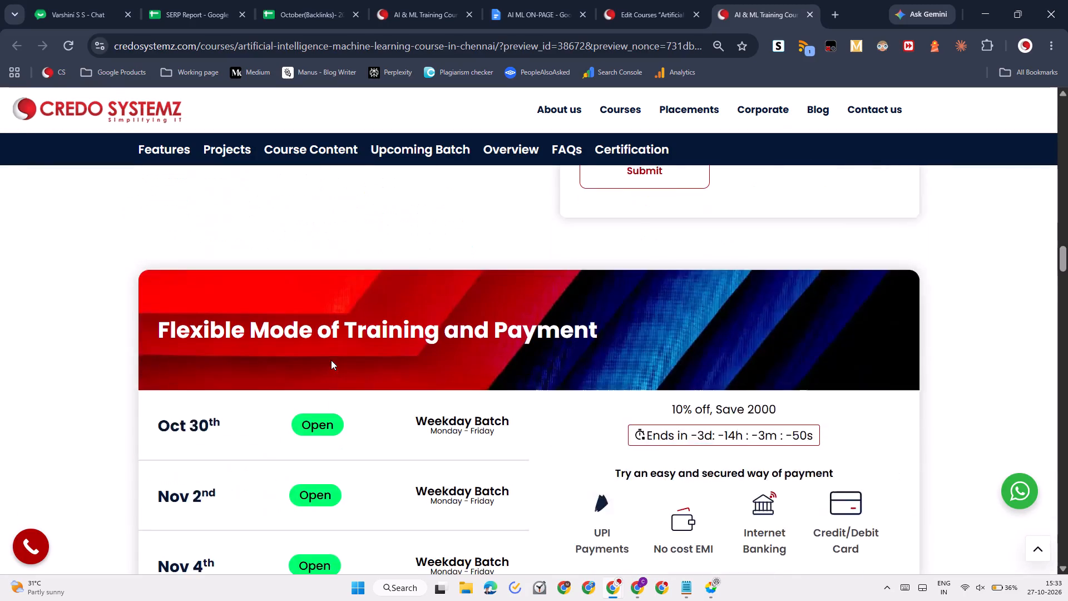
{"action": "scroll", "coordinate": [331, 360], "scroll_direction": "up", "scroll_amount": 1}
{"action": "scroll", "coordinate": [331, 360], "scroll_direction": "down", "scroll_amount": 3}
{"action": "scroll", "coordinate": [331, 360], "scroll_direction": "up", "scroll_amount": 1}
{"action": "scroll", "coordinate": [331, 360], "scroll_direction": "down", "scroll_amount": 1}
{"action": "scroll", "coordinate": [331, 360], "scroll_direction": "up", "scroll_amount": 2}
{"action": "scroll", "coordinate": [331, 360], "scroll_direction": "down", "scroll_amount": 1}
{"action": "scroll", "coordinate": [331, 360], "scroll_direction": "up", "scroll_amount": 1}
{"action": "scroll", "coordinate": [331, 360], "scroll_direction": "down", "scroll_amount": 4}
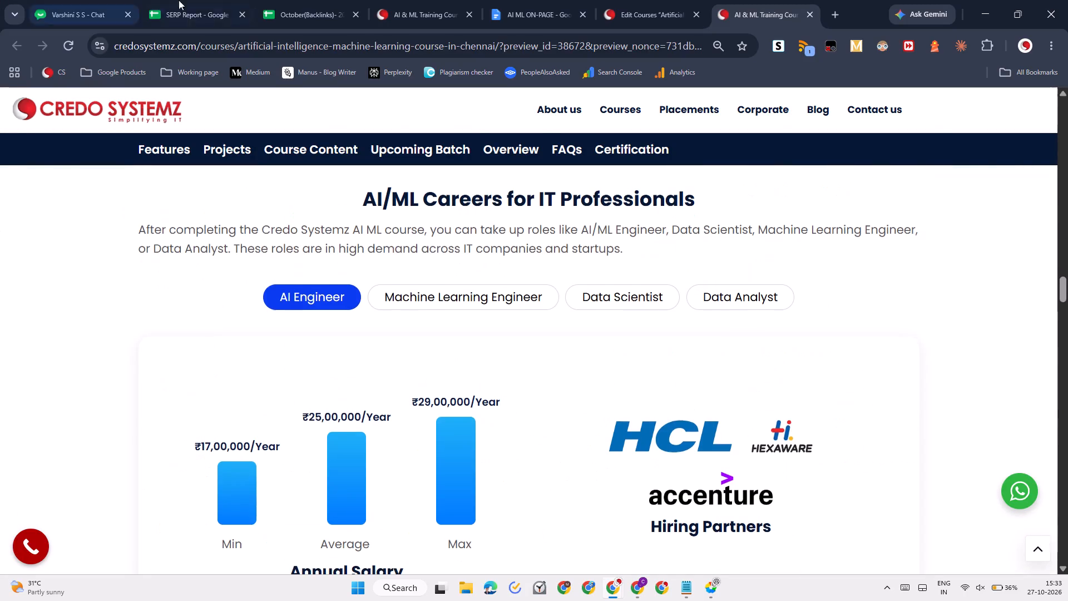
{"action": "scroll", "coordinate": [278, 334], "scroll_direction": "up", "scroll_amount": 3}
{"action": "scroll", "coordinate": [278, 334], "scroll_direction": "down", "scroll_amount": 8}
{"action": "scroll", "coordinate": [278, 334], "scroll_direction": "up", "scroll_amount": 1}
{"action": "scroll", "coordinate": [278, 334], "scroll_direction": "down", "scroll_amount": 2}
{"action": "scroll", "coordinate": [278, 334], "scroll_direction": "up", "scroll_amount": 1}
{"action": "scroll", "coordinate": [278, 334], "scroll_direction": "down", "scroll_amount": 1}
{"action": "scroll", "coordinate": [278, 334], "scroll_direction": "up", "scroll_amount": 1}
{"action": "scroll", "coordinate": [278, 334], "scroll_direction": "down", "scroll_amount": 1}
{"action": "scroll", "coordinate": [278, 334], "scroll_direction": "up", "scroll_amount": 1}
{"action": "scroll", "coordinate": [278, 334], "scroll_direction": "down", "scroll_amount": 4}
{"action": "scroll", "coordinate": [278, 334], "scroll_direction": "up", "scroll_amount": 2}
{"action": "scroll", "coordinate": [278, 334], "scroll_direction": "down", "scroll_amount": 1}
{"action": "scroll", "coordinate": [278, 334], "scroll_direction": "up", "scroll_amount": 1}
{"action": "scroll", "coordinate": [278, 334], "scroll_direction": "down", "scroll_amount": 2}
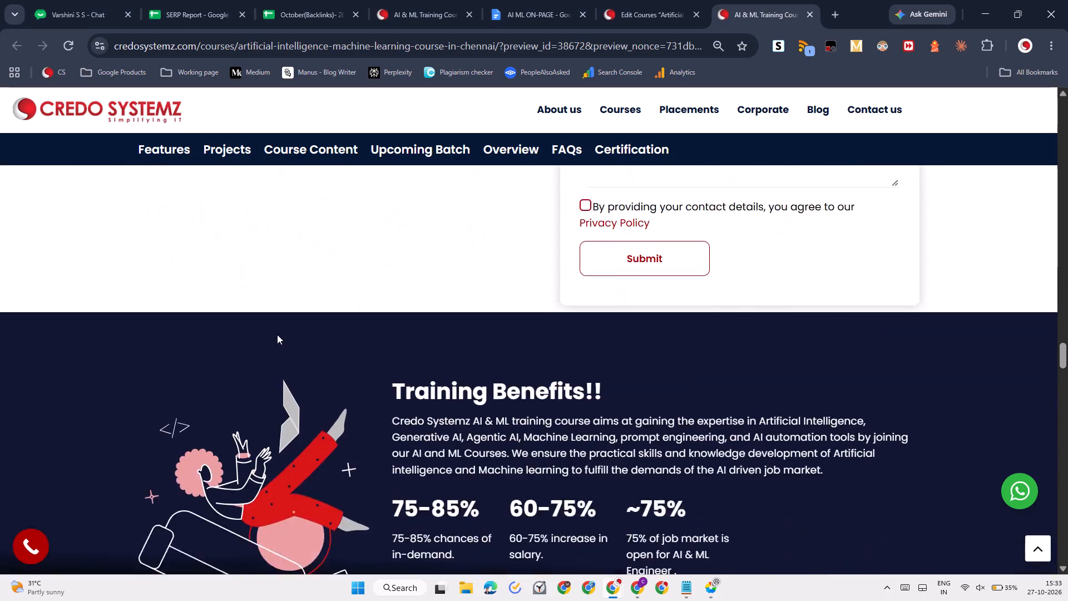
{"action": "scroll", "coordinate": [276, 334], "scroll_direction": "down", "scroll_amount": 11}
{"action": "scroll", "coordinate": [265, 331], "scroll_direction": "up", "scroll_amount": 1}
{"action": "scroll", "coordinate": [265, 331], "scroll_direction": "down", "scroll_amount": 2}
{"action": "scroll", "coordinate": [265, 331], "scroll_direction": "up", "scroll_amount": 1}
{"action": "scroll", "coordinate": [265, 331], "scroll_direction": "down", "scroll_amount": 6}
{"action": "left_click", "coordinate": [263, 329]}
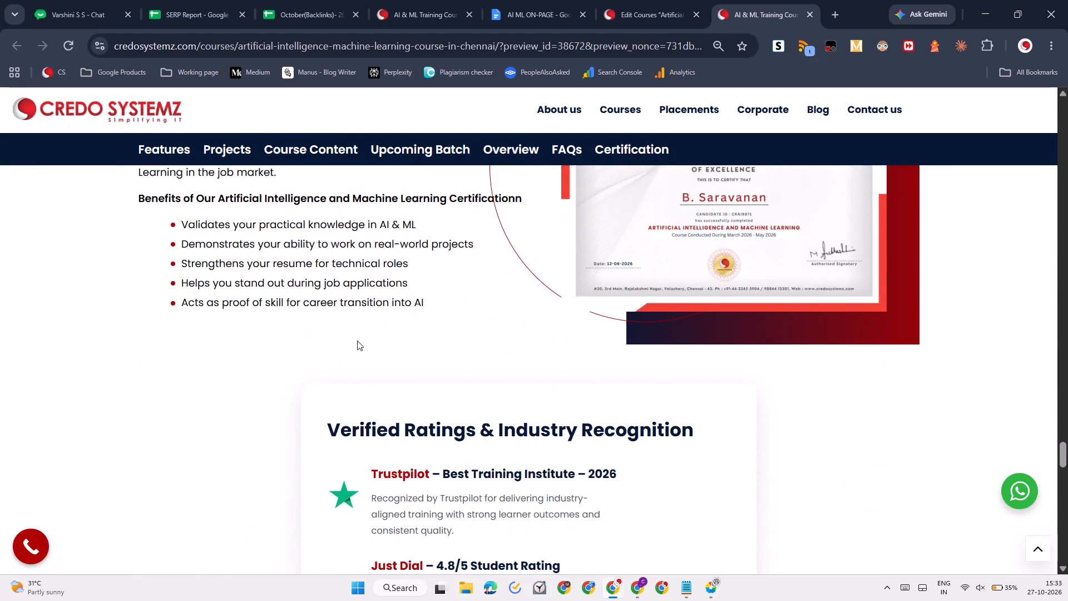
{"action": "scroll", "coordinate": [339, 334], "scroll_direction": "down", "scroll_amount": 7}
{"action": "scroll", "coordinate": [339, 334], "scroll_direction": "up", "scroll_amount": 1}
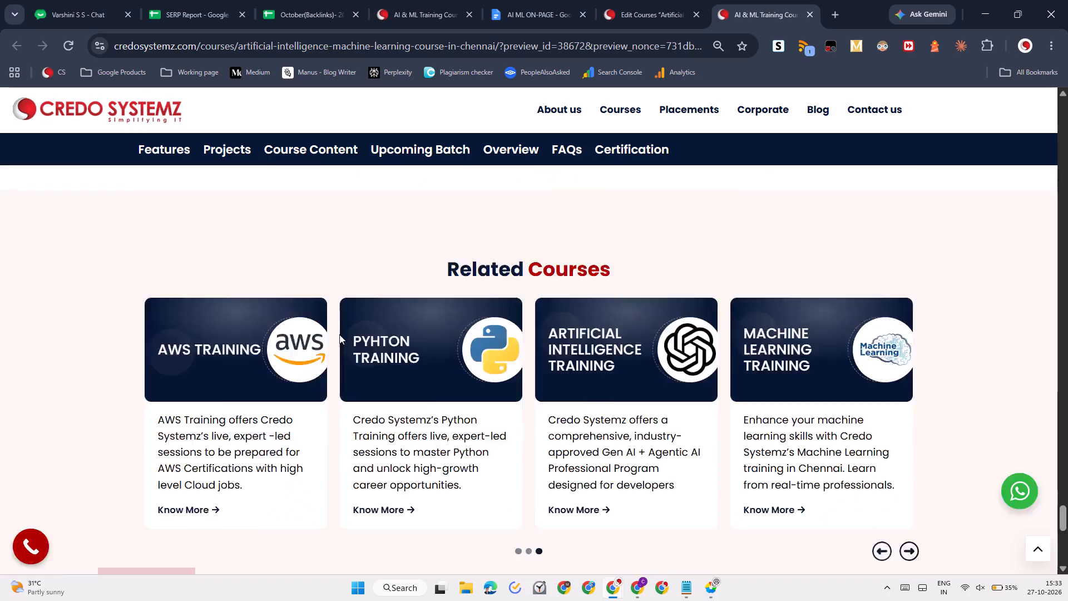
{"action": "scroll", "coordinate": [339, 334], "scroll_direction": "up", "scroll_amount": 1}
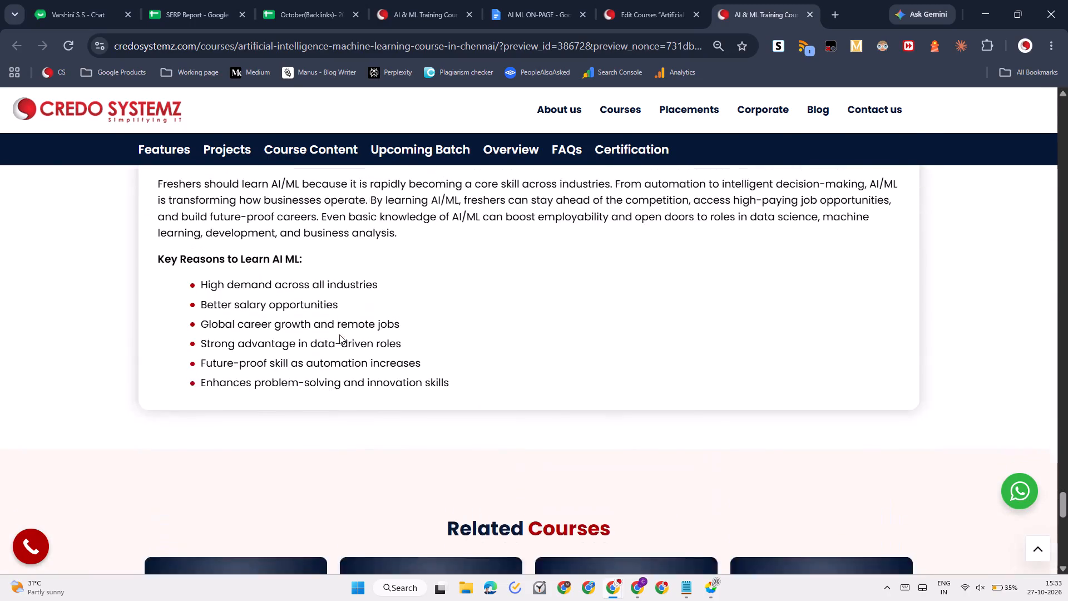
{"action": "scroll", "coordinate": [339, 334], "scroll_direction": "up", "scroll_amount": 1}
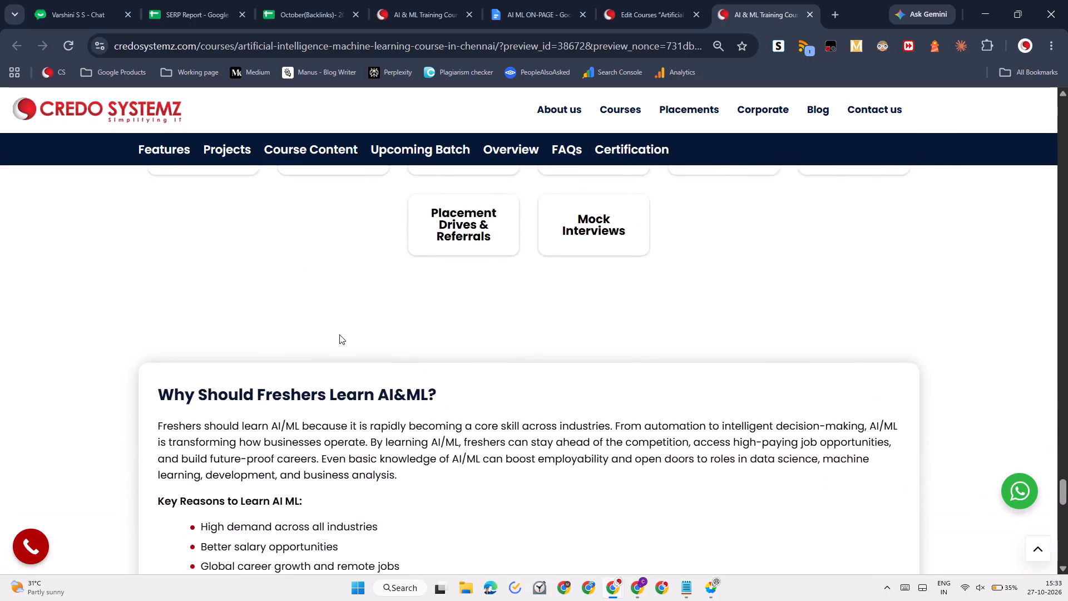
{"action": "scroll", "coordinate": [339, 334], "scroll_direction": "up", "scroll_amount": 1}
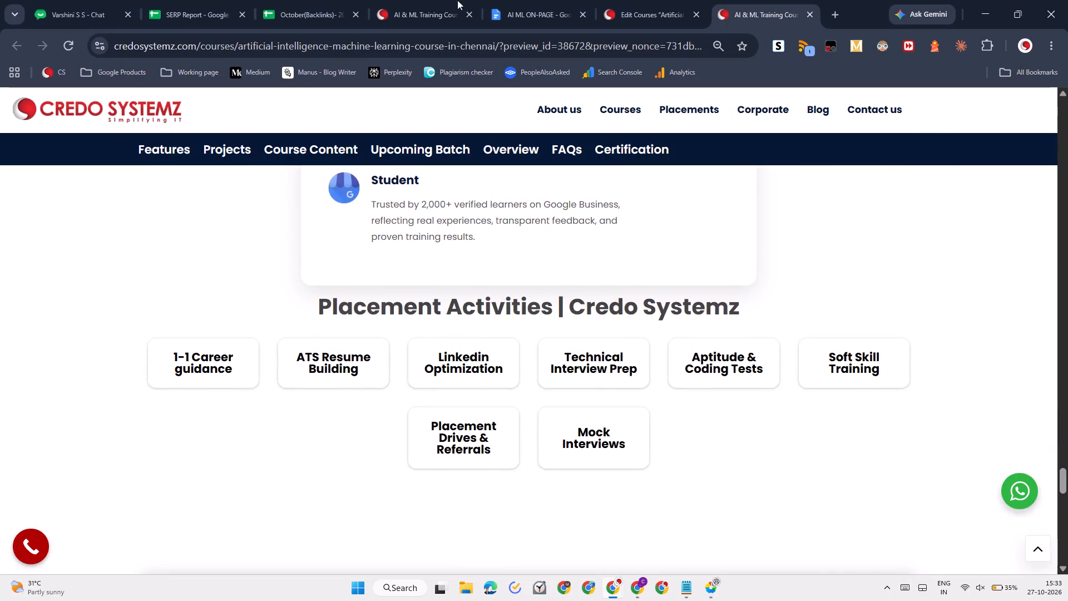
In the AI ML ON-PAGE document, read the Section 4 changes for "Why Should Freshers Learn AI&ML?".
{"action": "double_click", "coordinate": [619, 0]}
{"action": "double_click", "coordinate": [484, 0]}
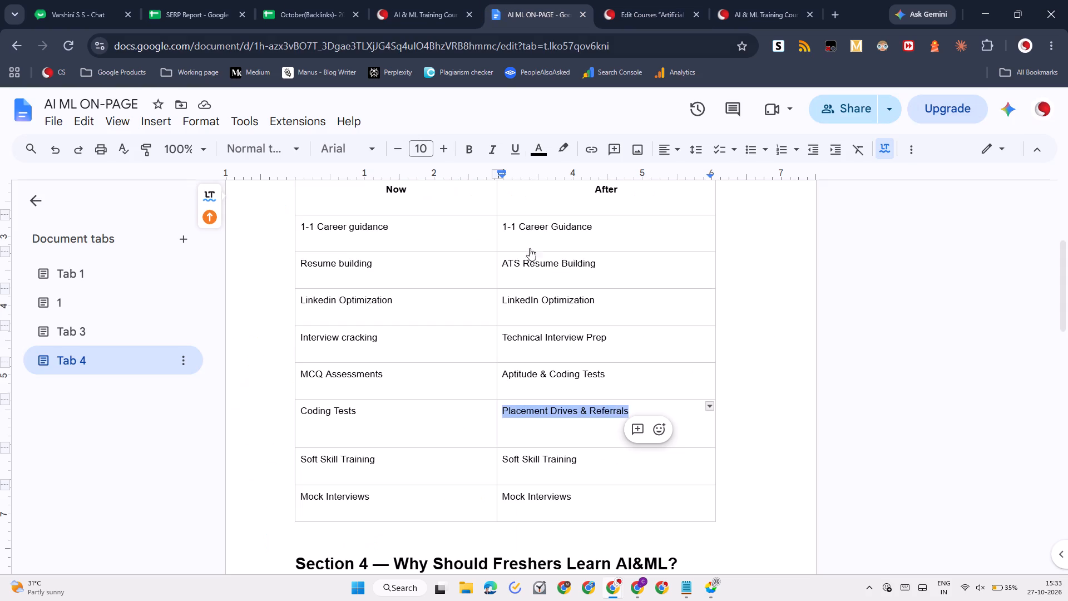
{"action": "scroll", "coordinate": [589, 508], "scroll_direction": "up", "scroll_amount": 2}
{"action": "scroll", "coordinate": [589, 503], "scroll_direction": "down", "scroll_amount": 6}
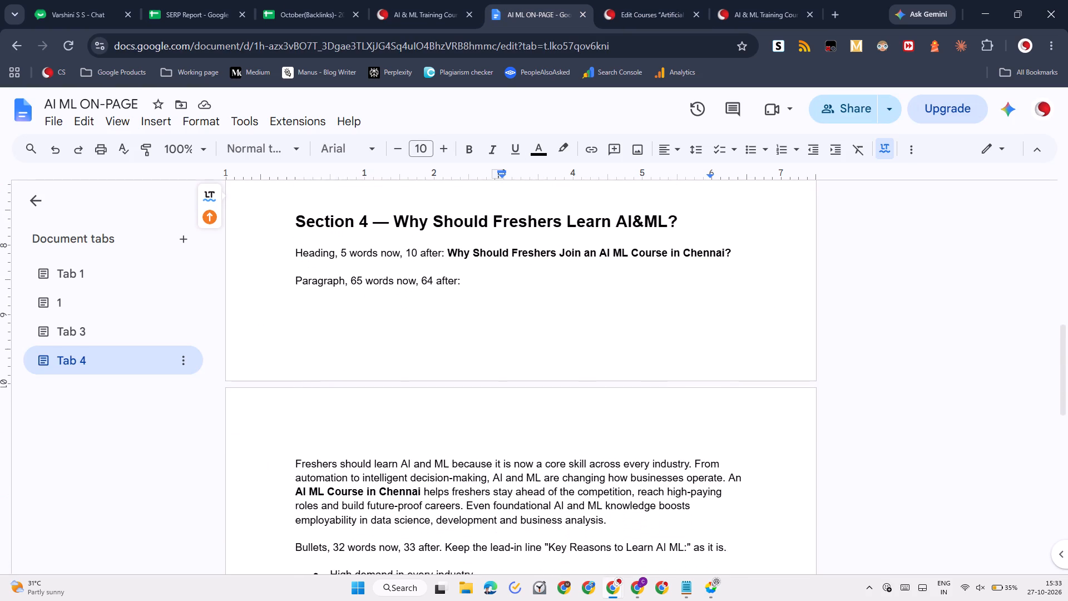
{"action": "triple_click", "coordinate": [387, 325]}
{"action": "scroll", "coordinate": [338, 426], "scroll_direction": "down", "scroll_amount": 1}
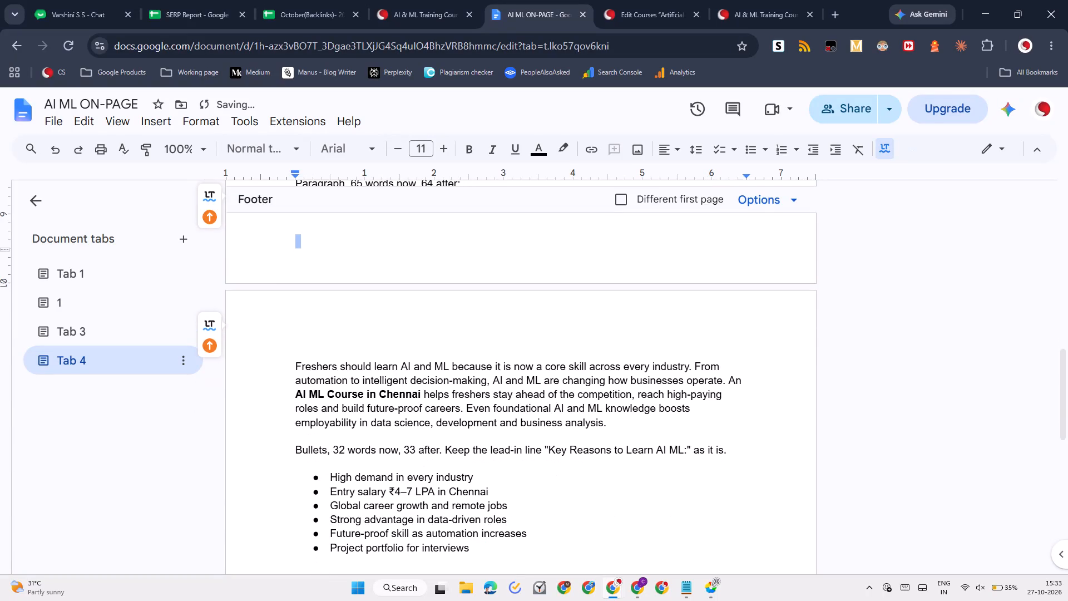
{"action": "scroll", "coordinate": [300, 385], "scroll_direction": "down", "scroll_amount": 1}
{"action": "double_click", "coordinate": [299, 382]}
{"action": "scroll", "coordinate": [298, 382], "scroll_direction": "up", "scroll_amount": 1}
{"action": "left_click", "coordinate": [369, 473]}
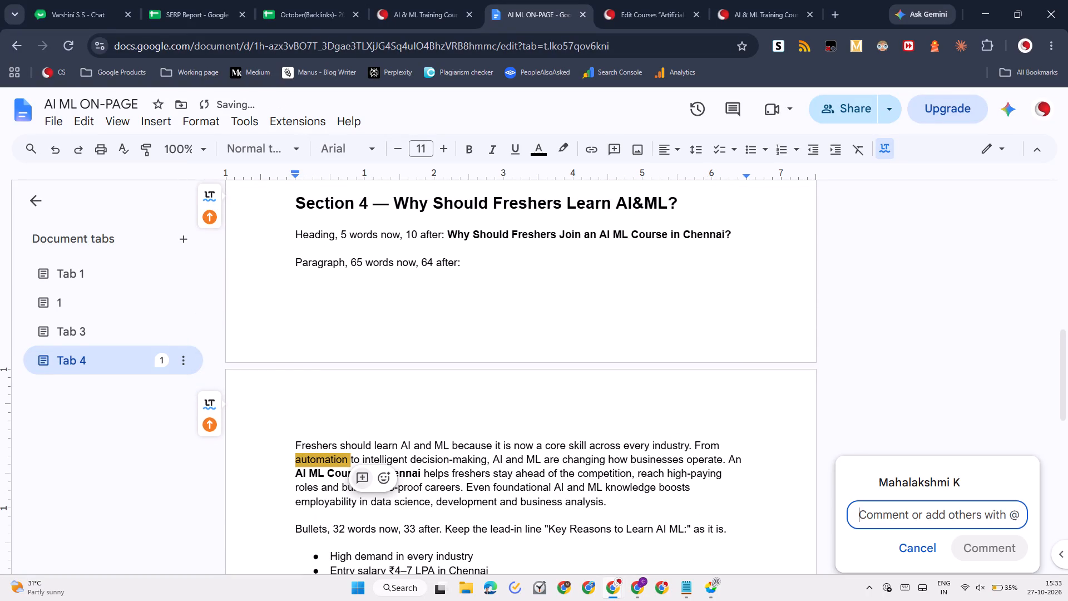
{"action": "double_click", "coordinate": [365, 460]}
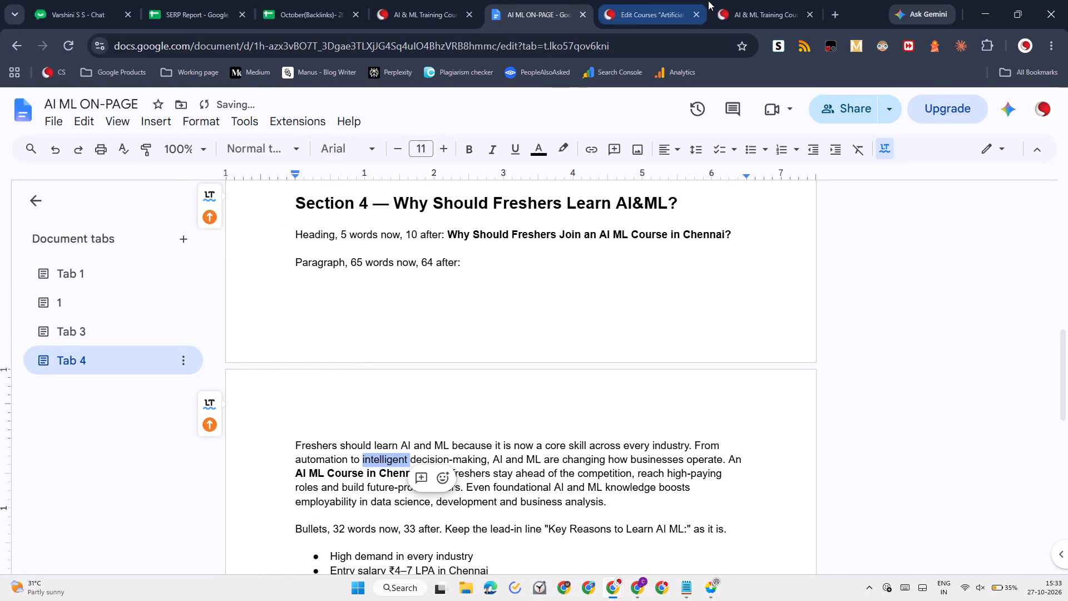
Find the "Why Should Freshers Learn AI&ML?" section in the page preview and examine its heading, paragraph and bullets.
{"action": "double_click", "coordinate": [649, 0]}
{"action": "double_click", "coordinate": [747, 0]}
{"action": "scroll", "coordinate": [359, 433], "scroll_direction": "up", "scroll_amount": 4}
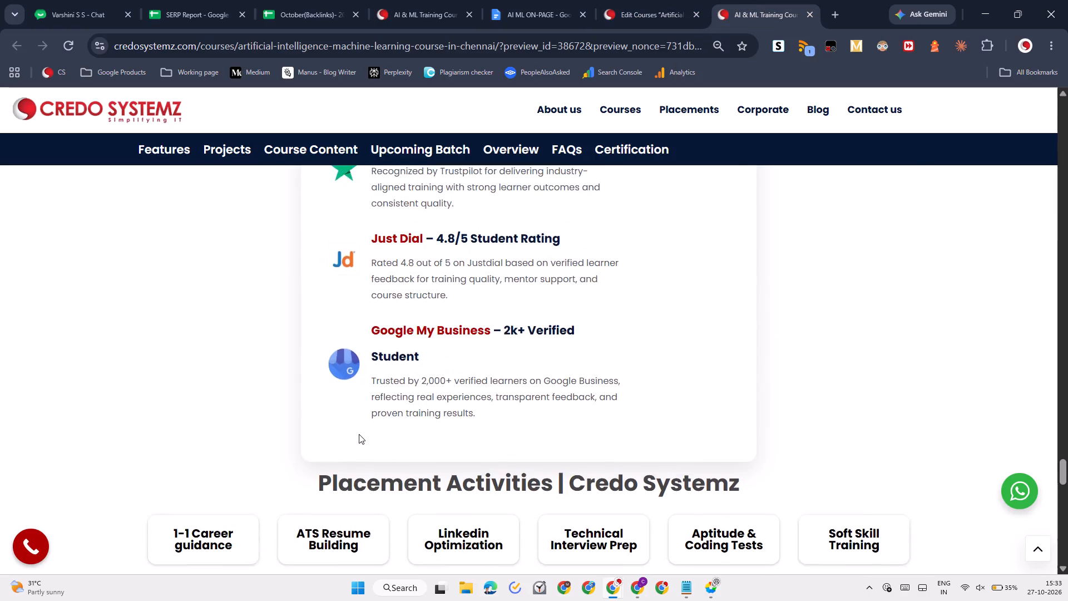
{"action": "scroll", "coordinate": [359, 434], "scroll_direction": "up", "scroll_amount": 2}
{"action": "scroll", "coordinate": [359, 434], "scroll_direction": "down", "scroll_amount": 2}
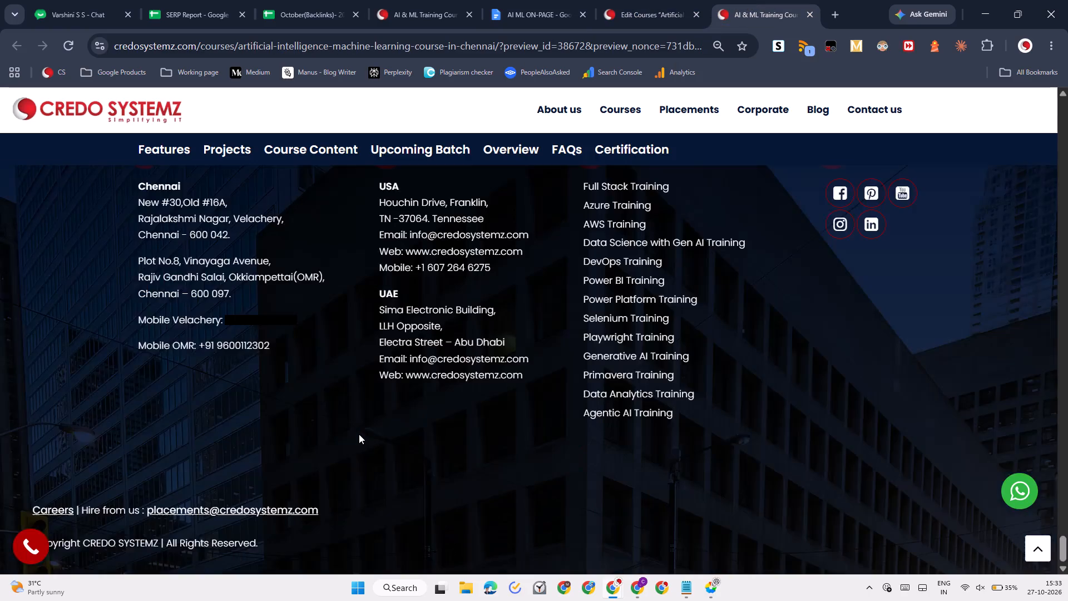
{"action": "scroll", "coordinate": [359, 434], "scroll_direction": "up", "scroll_amount": 9}
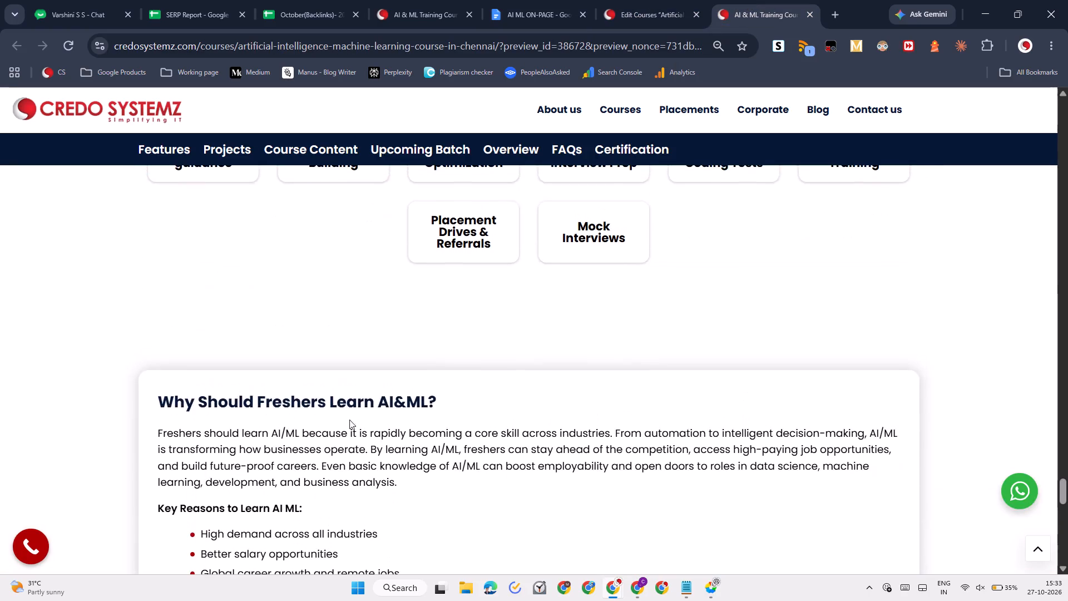
{"action": "scroll", "coordinate": [333, 396], "scroll_direction": "down", "scroll_amount": 2}
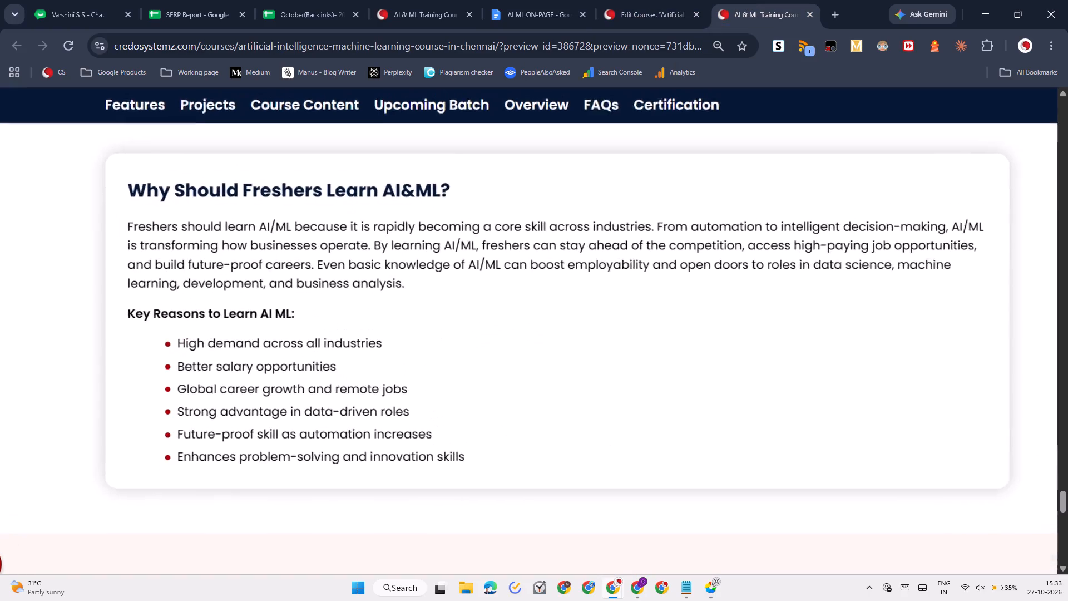
Return to the AI ML ON-PAGE document and review Section 4's replacement heading, paragraph and bullets.
{"action": "double_click", "coordinate": [630, 0]}
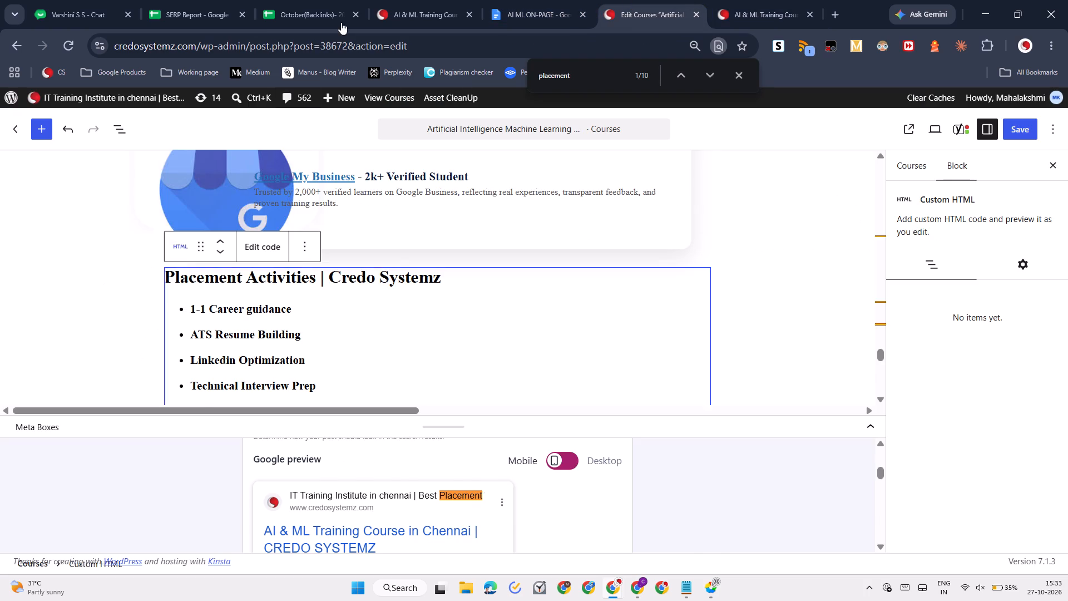
{"action": "double_click", "coordinate": [493, 0]}
{"action": "scroll", "coordinate": [469, 384], "scroll_direction": "down", "scroll_amount": 2}
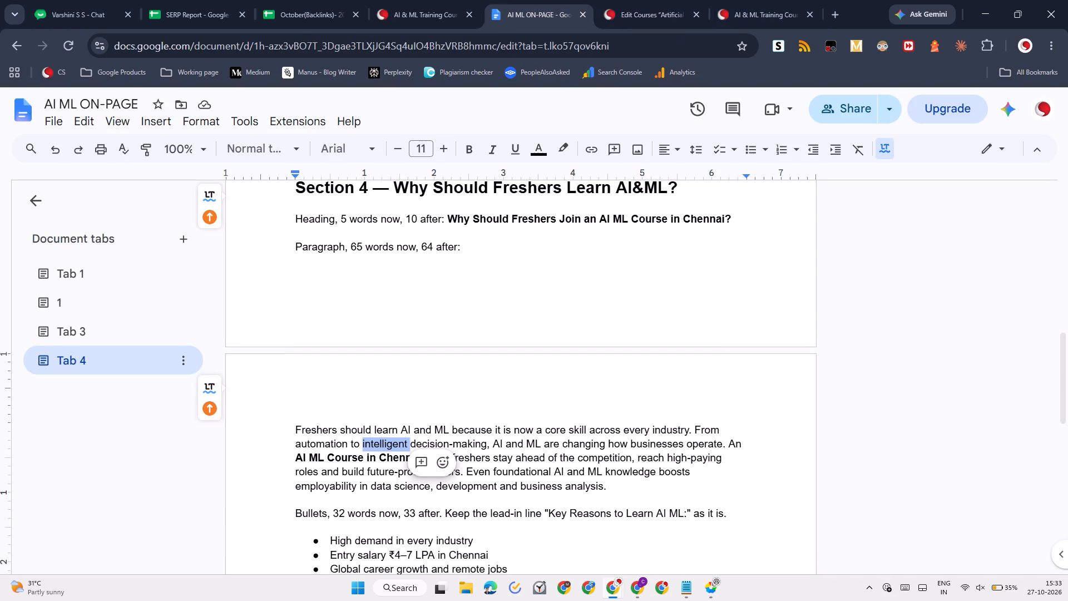
{"action": "scroll", "coordinate": [467, 383], "scroll_direction": "down", "scroll_amount": 1}
{"action": "double_click", "coordinate": [513, 381]}
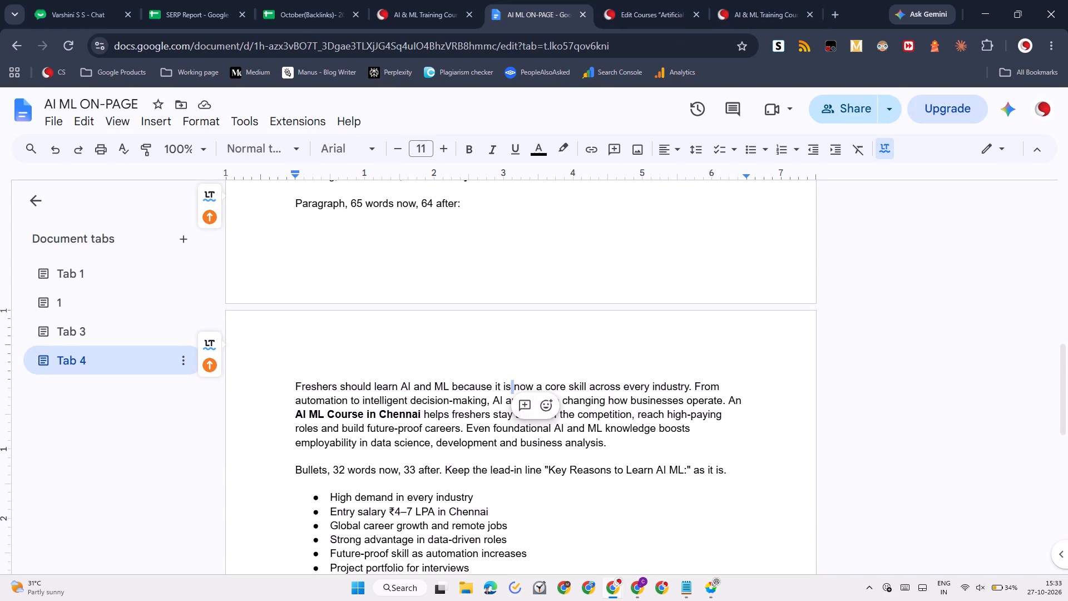
{"action": "scroll", "coordinate": [513, 381], "scroll_direction": "down", "scroll_amount": 1}
{"action": "double_click", "coordinate": [407, 396]}
{"action": "scroll", "coordinate": [407, 396], "scroll_direction": "up", "scroll_amount": 1}
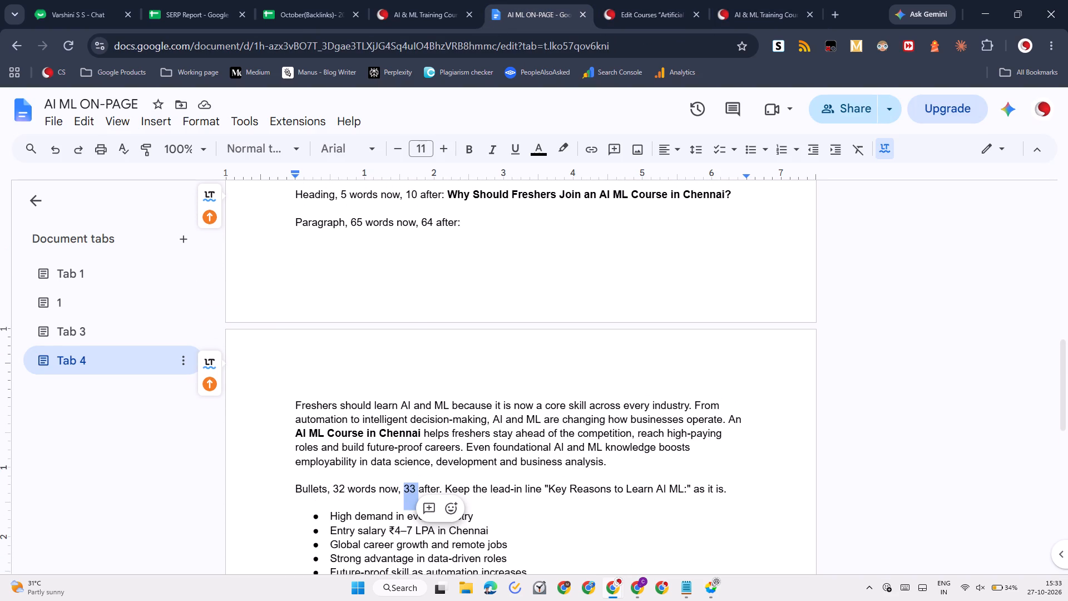
{"action": "double_click", "coordinate": [420, 275]}
{"action": "scroll", "coordinate": [420, 275], "scroll_direction": "up", "scroll_amount": 1}
{"action": "double_click", "coordinate": [460, 273]}
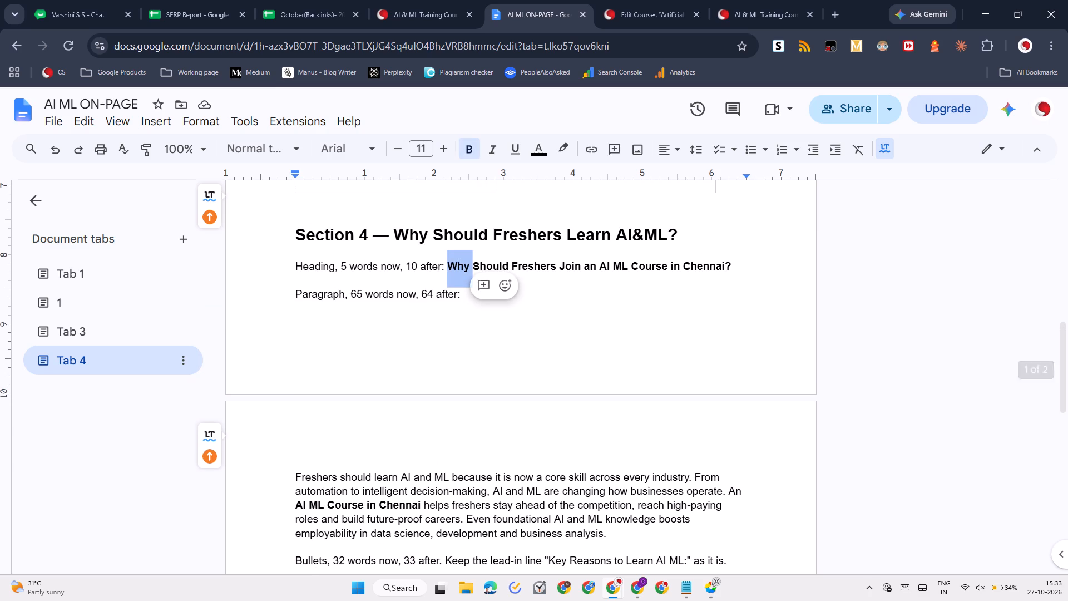
{"action": "double_click", "coordinate": [524, 234]}
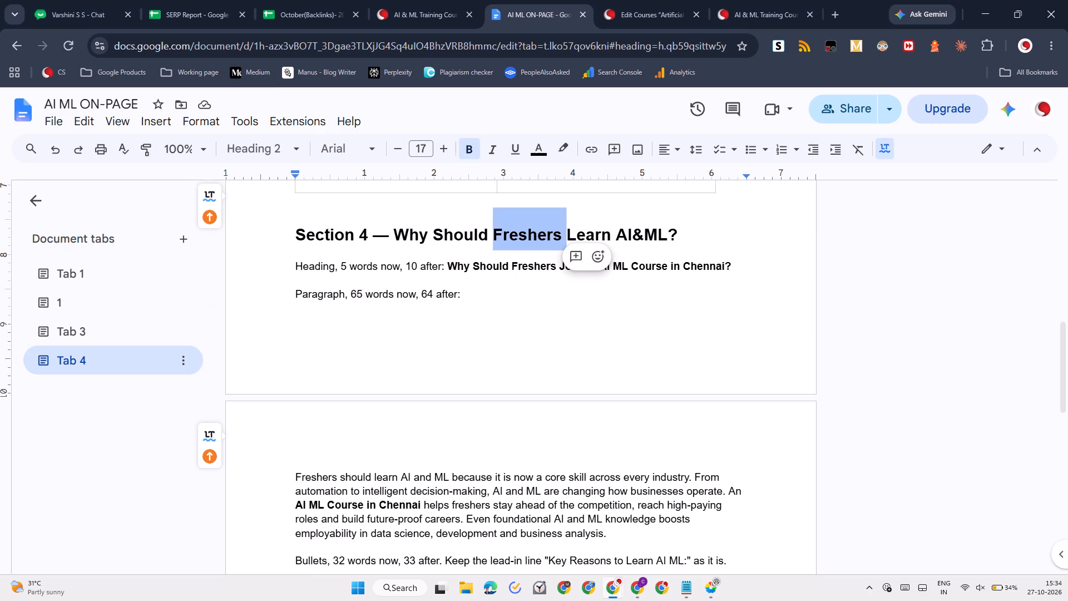
{"action": "double_click", "coordinate": [372, 500]}
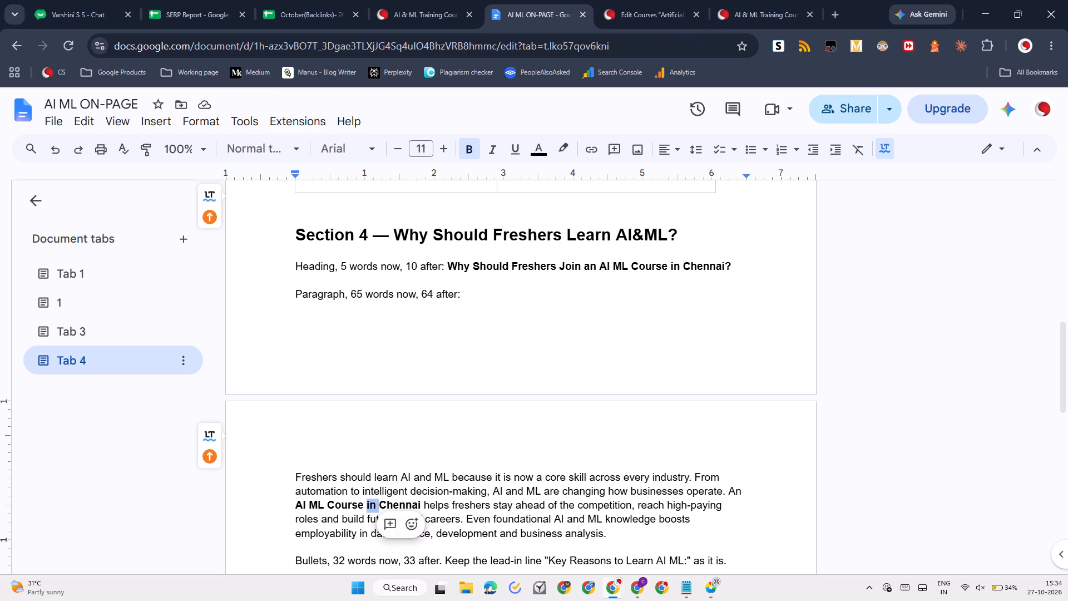
{"action": "double_click", "coordinate": [462, 485]}
{"action": "double_click", "coordinate": [407, 486]}
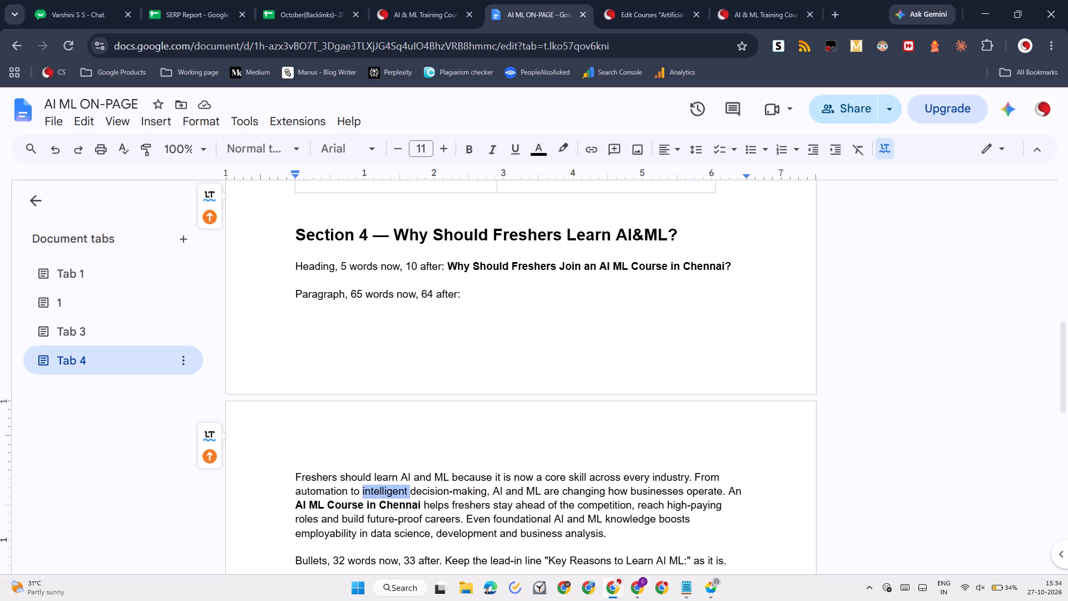
{"action": "double_click", "coordinate": [448, 426]}
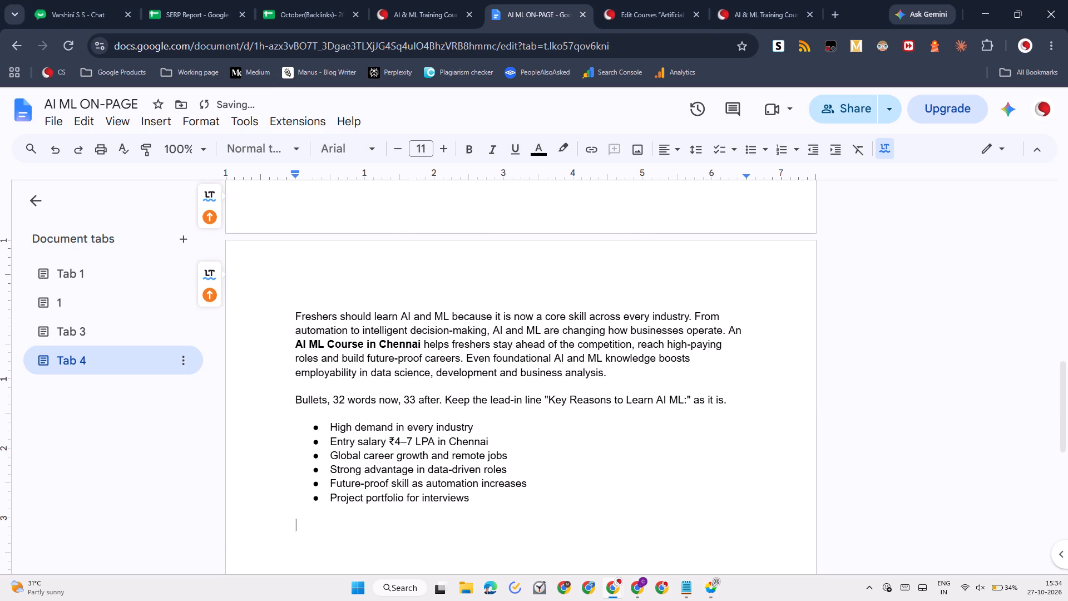
{"action": "scroll", "coordinate": [438, 413], "scroll_direction": "up", "scroll_amount": 1}
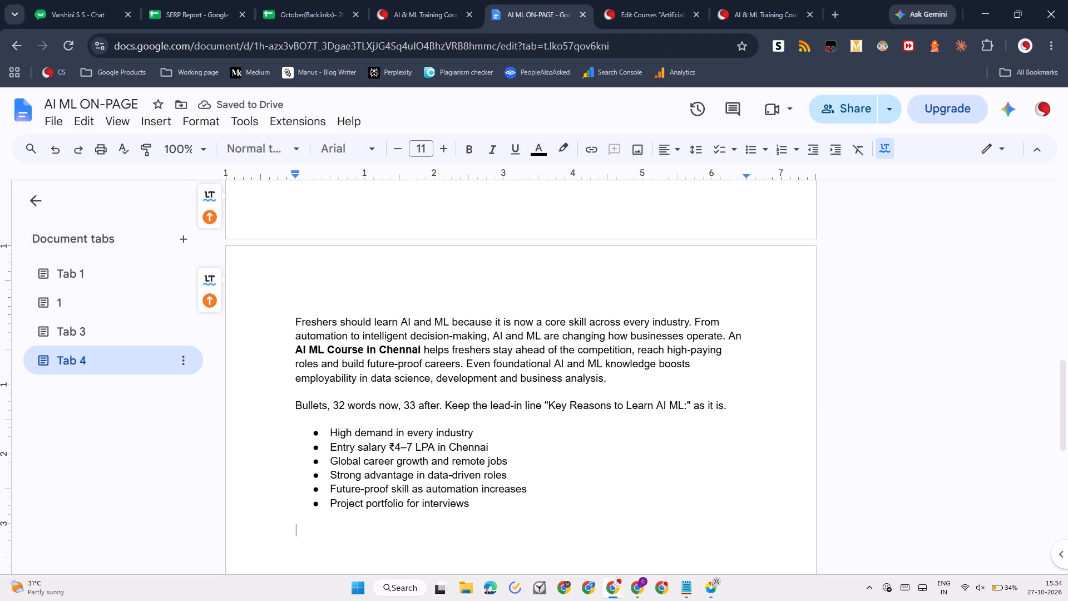
{"action": "scroll", "coordinate": [438, 413], "scroll_direction": "up", "scroll_amount": 3}
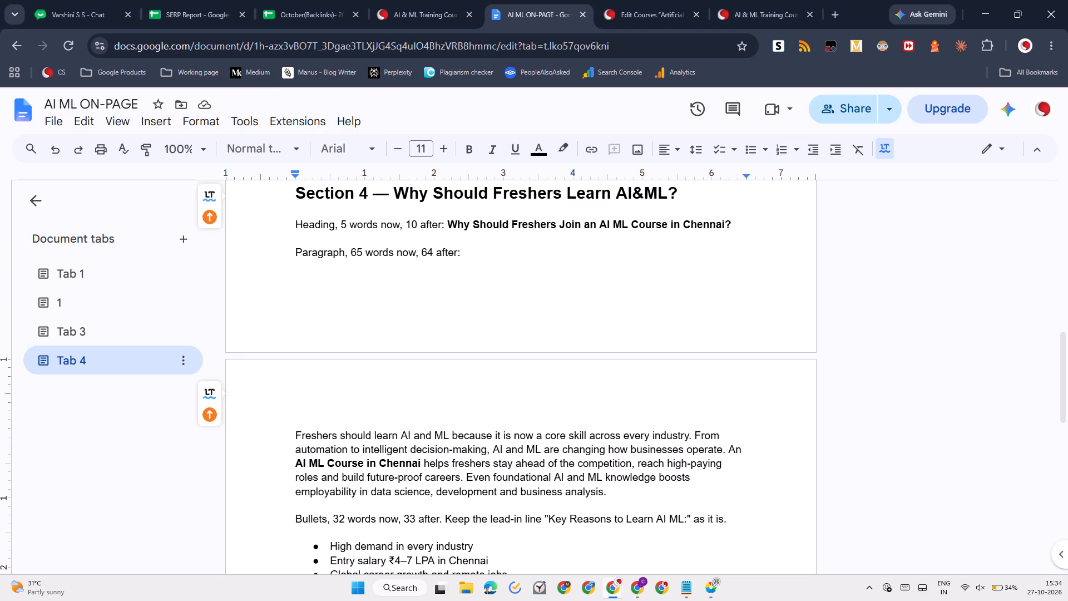
{"action": "scroll", "coordinate": [406, 435], "scroll_direction": "down", "scroll_amount": 1}
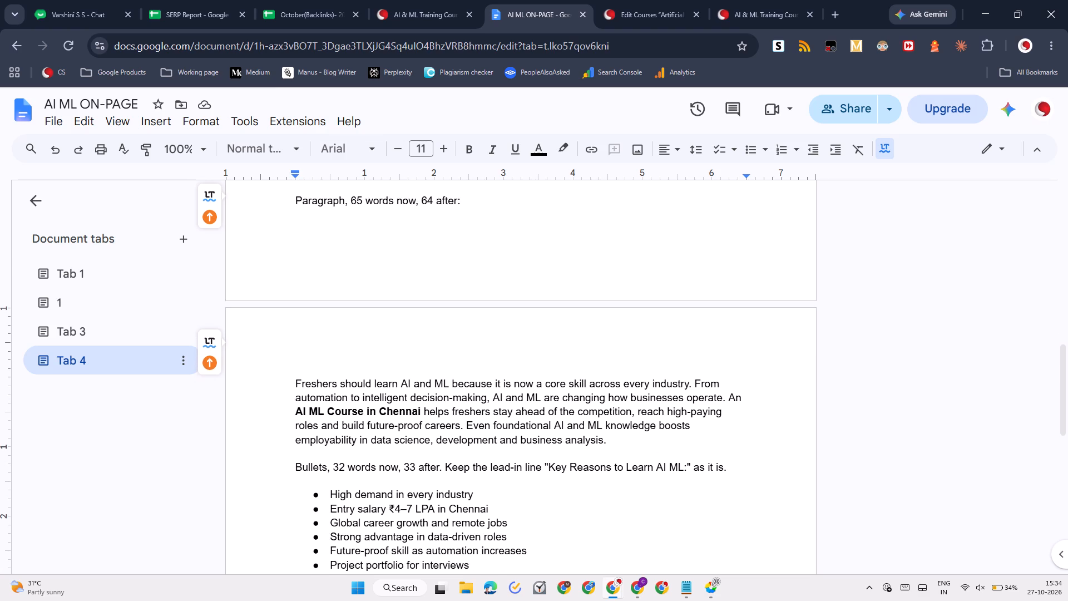
{"action": "scroll", "coordinate": [415, 453], "scroll_direction": "down", "scroll_amount": 1}
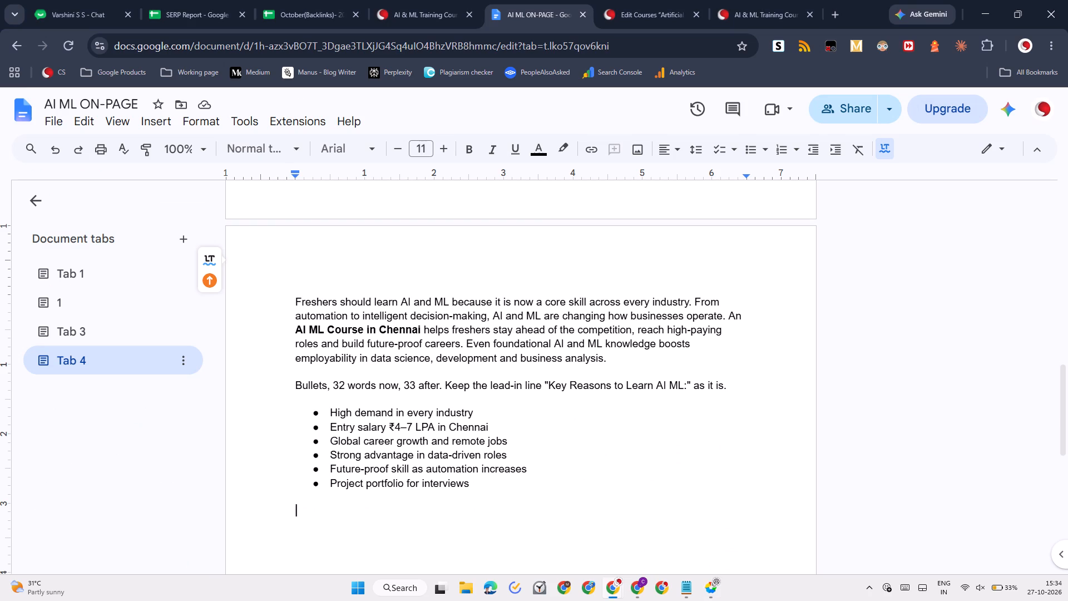
{"action": "scroll", "coordinate": [502, 389], "scroll_direction": "down", "scroll_amount": 1}
{"action": "scroll", "coordinate": [502, 389], "scroll_direction": "up", "scroll_amount": 2}
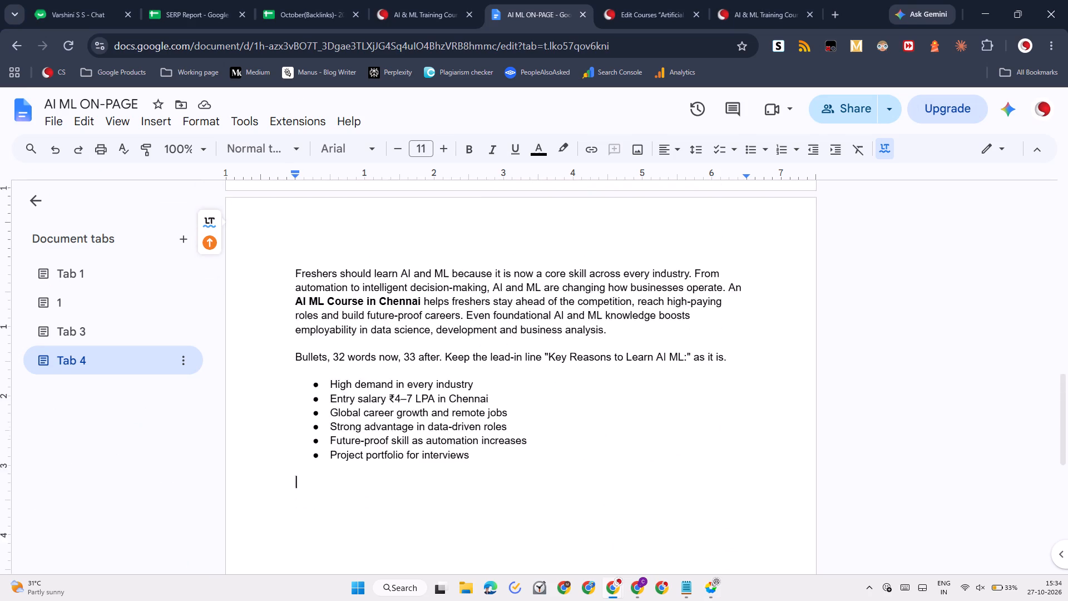
{"action": "scroll", "coordinate": [502, 389], "scroll_direction": "up", "scroll_amount": 3}
{"action": "scroll", "coordinate": [291, 238], "scroll_direction": "up", "scroll_amount": 1}
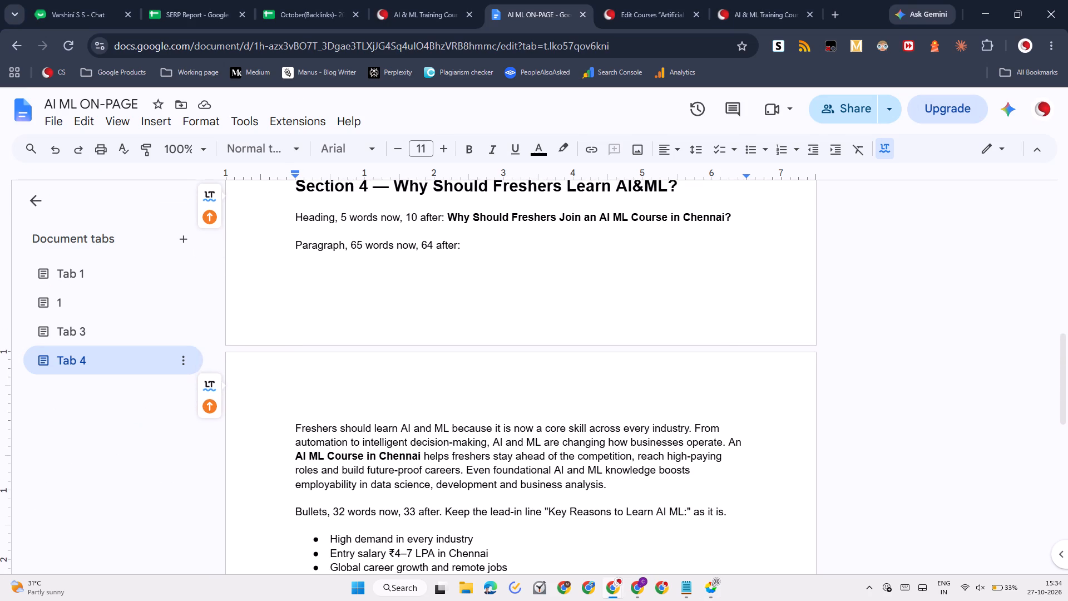
{"action": "scroll", "coordinate": [293, 239], "scroll_direction": "up", "scroll_amount": 2}
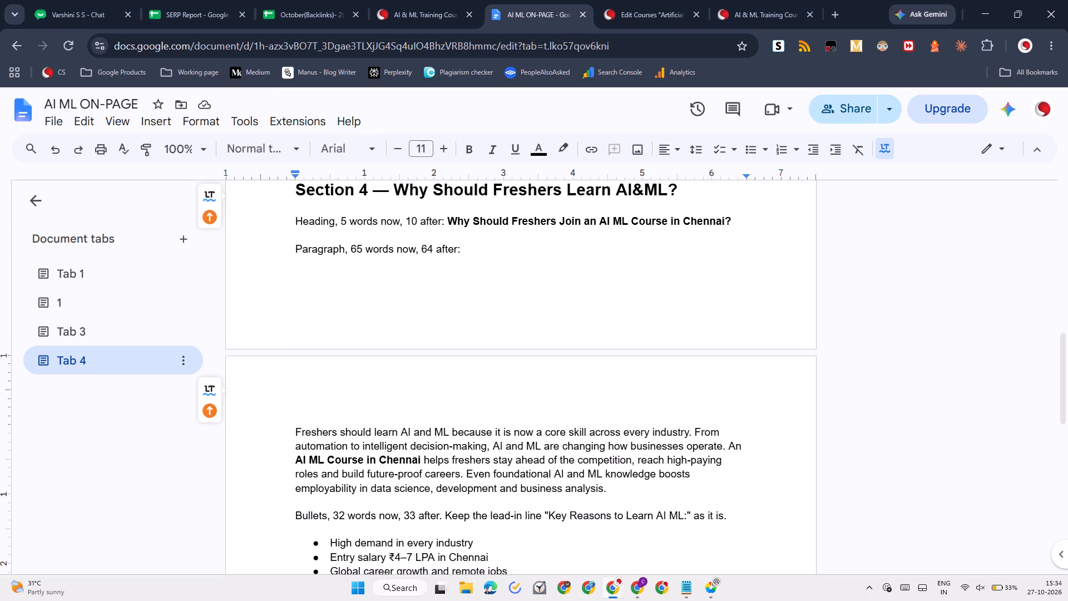
{"action": "scroll", "coordinate": [294, 237], "scroll_direction": "up", "scroll_amount": 1}
{"action": "left_click_drag", "start_coordinate": [444, 231], "coordinate": [496, 225]}
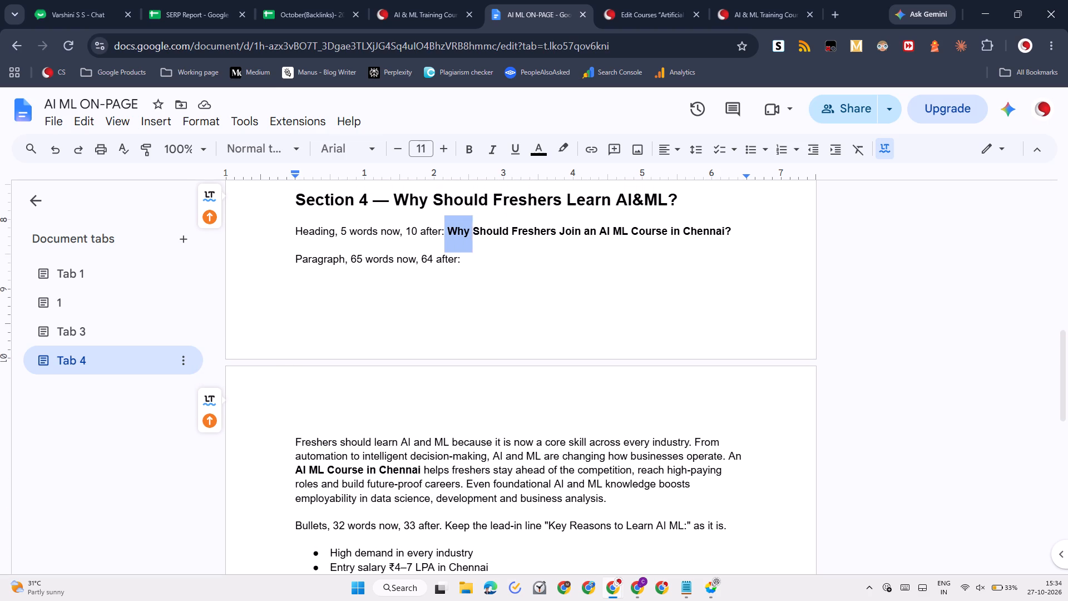
{"action": "left_click_drag", "start_coordinate": [496, 225], "coordinate": [736, 224]}
{"action": "left_click", "coordinate": [736, 224]}
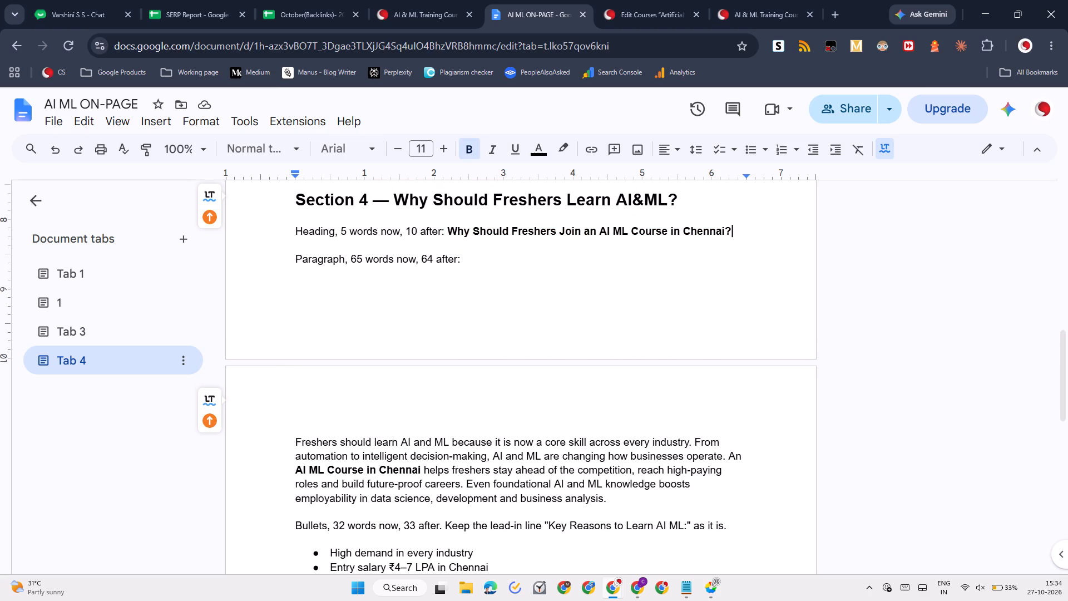
{"action": "left_click_drag", "start_coordinate": [736, 230], "coordinate": [448, 233]}
{"action": "key", "text": "ctrl+c"}
{"action": "left_click", "coordinate": [448, 233], "text": "ctrl"}
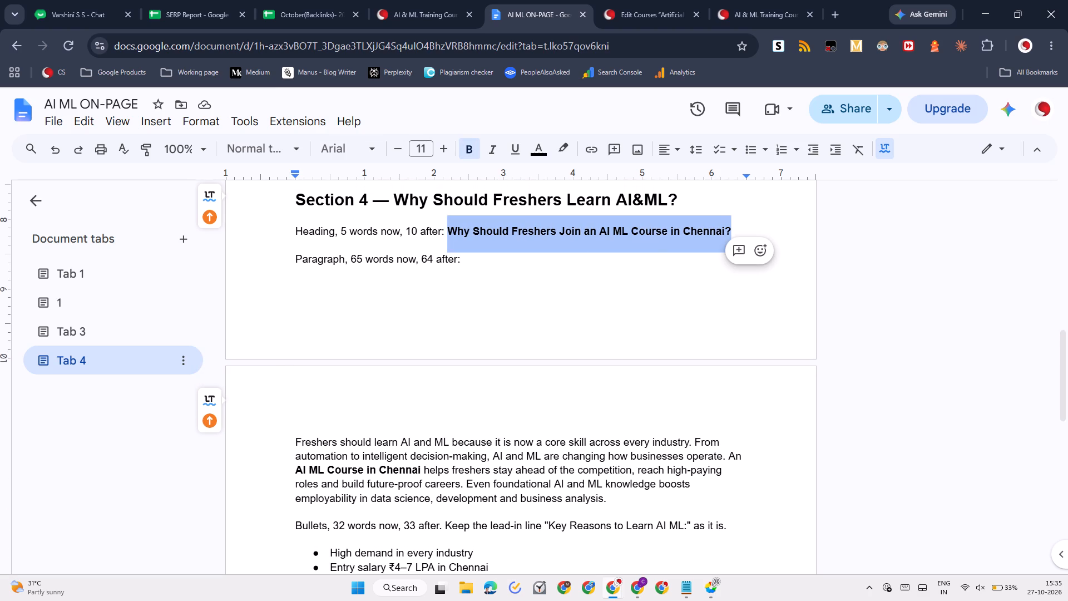
{"action": "key", "text": "ctrl+c"}
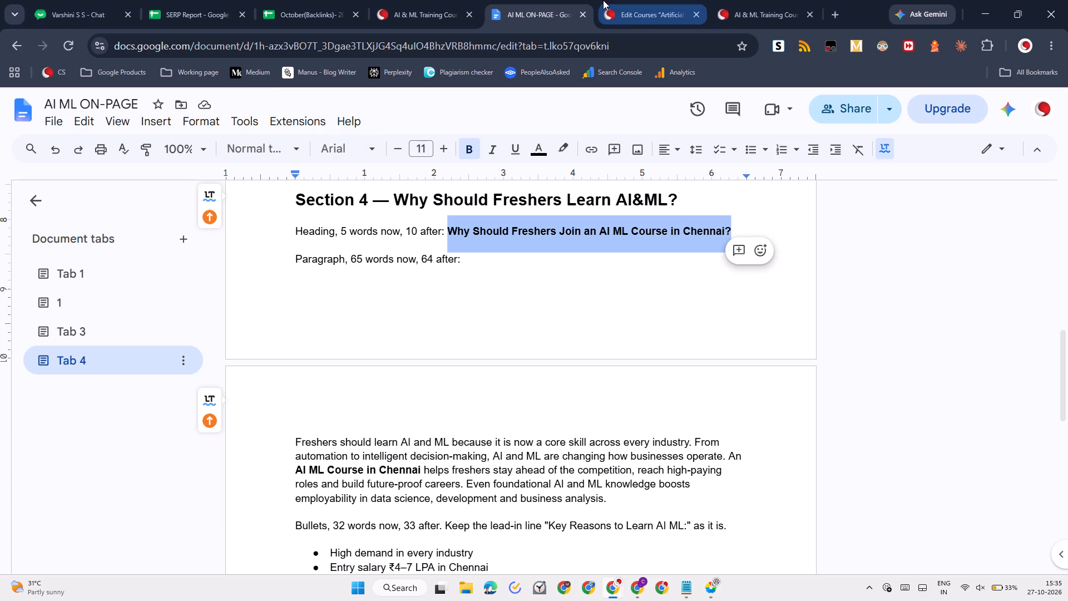
Locate the "Why Should Freshers Learn AI&ML?" section in the WordPress course editor and select its Custom HTML block.
{"action": "double_click", "coordinate": [613, 0]}
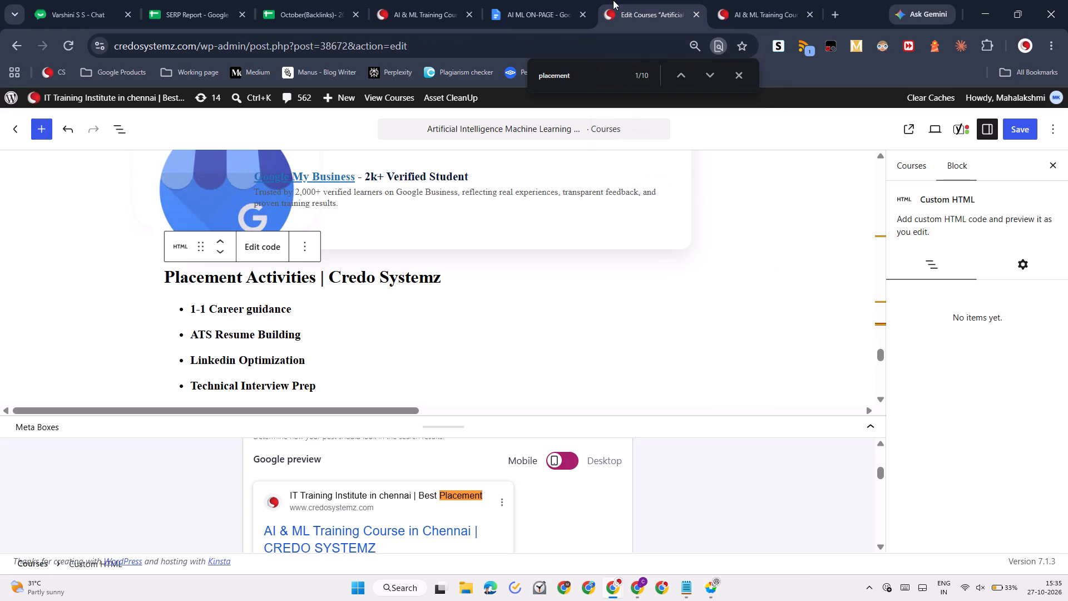
{"action": "double_click", "coordinate": [745, 0]}
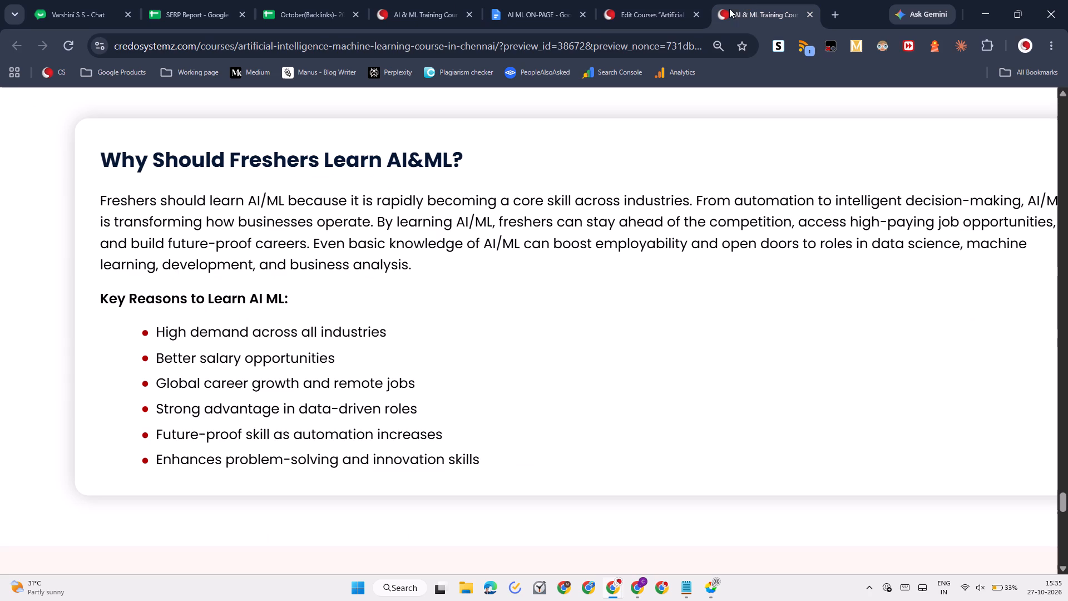
{"action": "scroll", "coordinate": [521, 262], "scroll_direction": "up", "scroll_amount": 6}
{"action": "scroll", "coordinate": [521, 262], "scroll_direction": "down", "scroll_amount": 1}
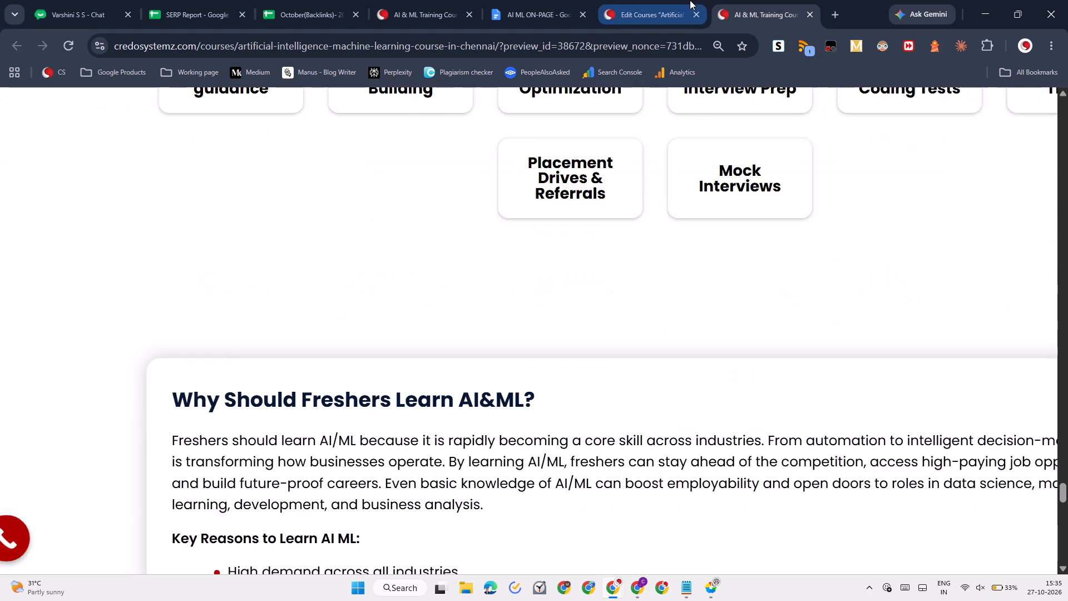
{"action": "double_click", "coordinate": [690, 0]}
{"action": "scroll", "coordinate": [312, 351], "scroll_direction": "down", "scroll_amount": 3}
{"action": "double_click", "coordinate": [299, 325]}
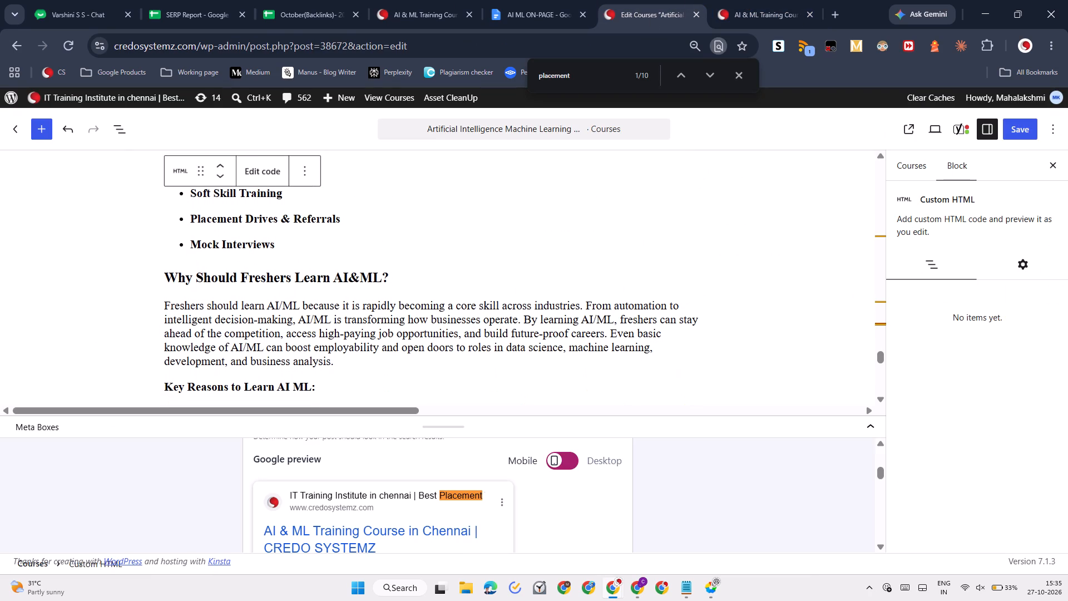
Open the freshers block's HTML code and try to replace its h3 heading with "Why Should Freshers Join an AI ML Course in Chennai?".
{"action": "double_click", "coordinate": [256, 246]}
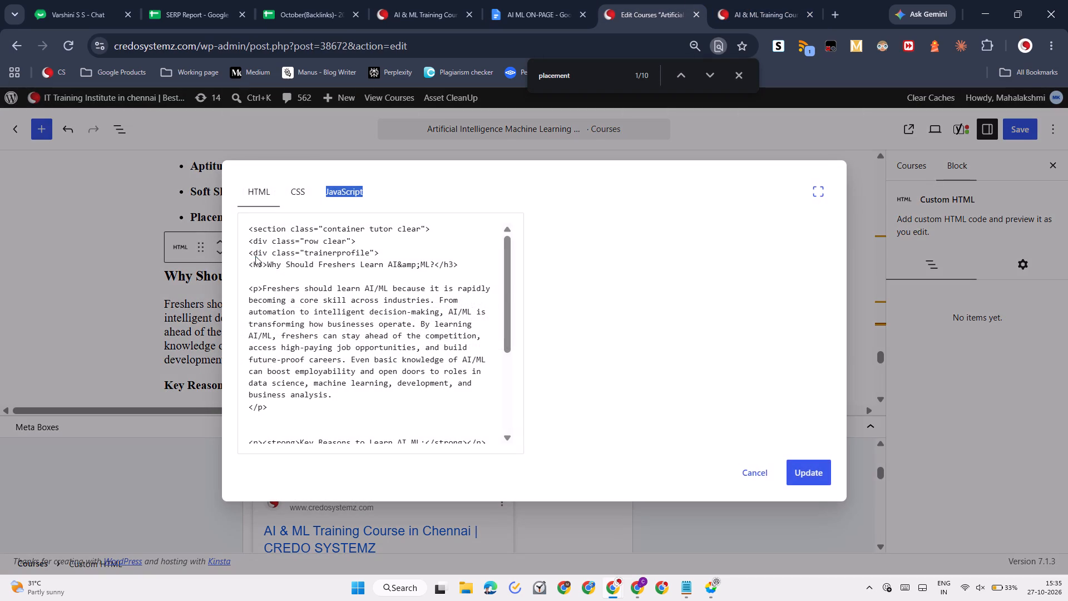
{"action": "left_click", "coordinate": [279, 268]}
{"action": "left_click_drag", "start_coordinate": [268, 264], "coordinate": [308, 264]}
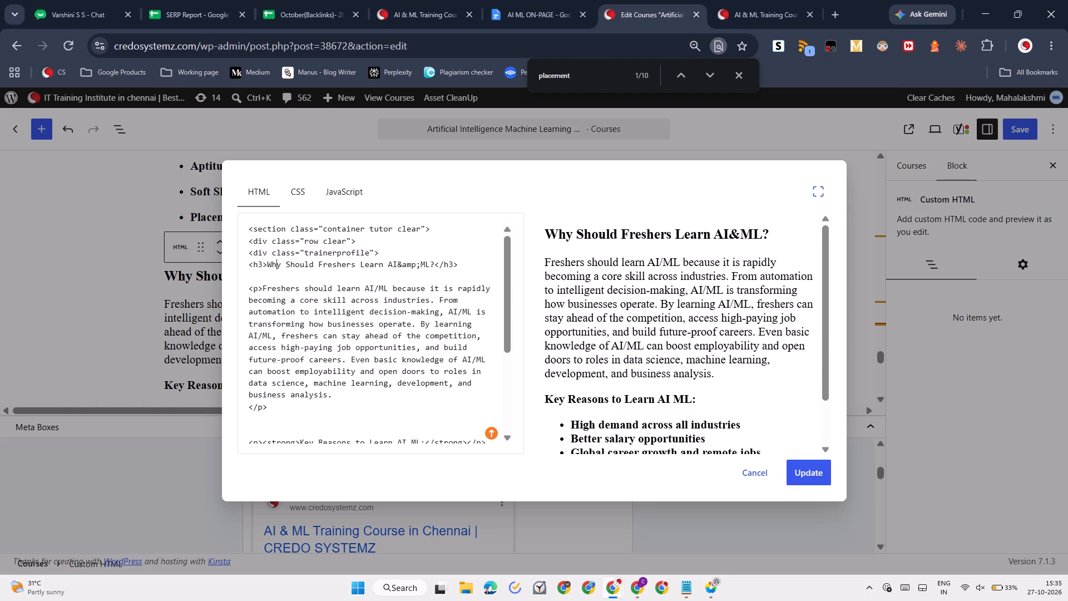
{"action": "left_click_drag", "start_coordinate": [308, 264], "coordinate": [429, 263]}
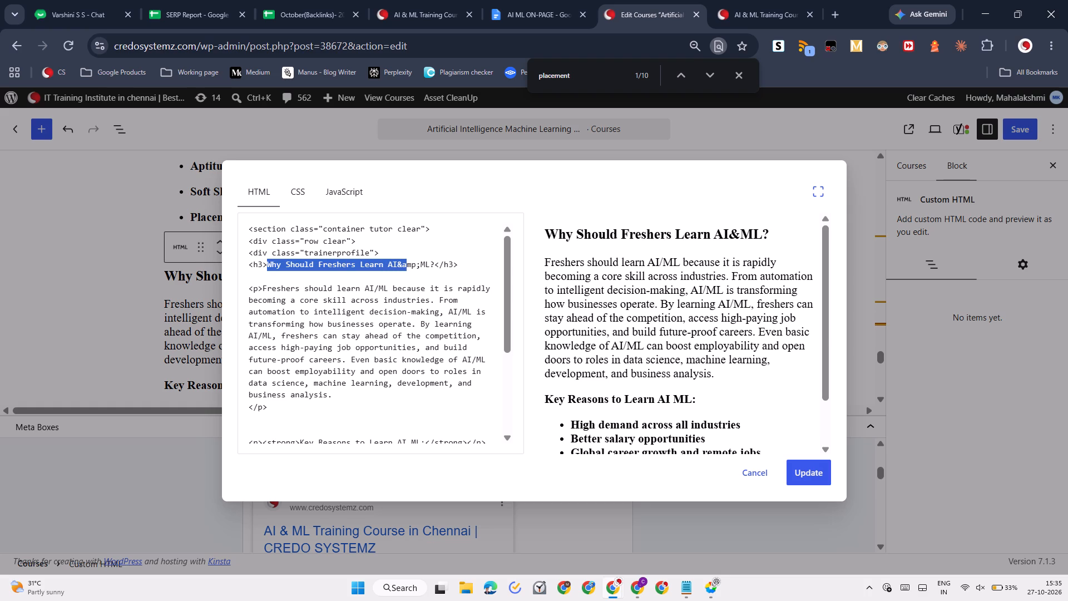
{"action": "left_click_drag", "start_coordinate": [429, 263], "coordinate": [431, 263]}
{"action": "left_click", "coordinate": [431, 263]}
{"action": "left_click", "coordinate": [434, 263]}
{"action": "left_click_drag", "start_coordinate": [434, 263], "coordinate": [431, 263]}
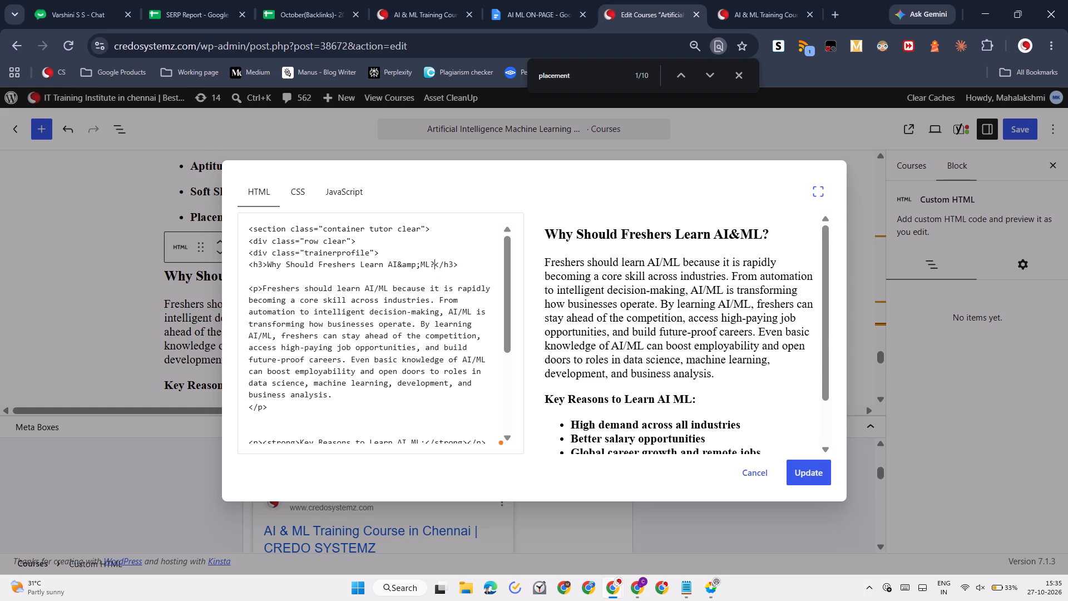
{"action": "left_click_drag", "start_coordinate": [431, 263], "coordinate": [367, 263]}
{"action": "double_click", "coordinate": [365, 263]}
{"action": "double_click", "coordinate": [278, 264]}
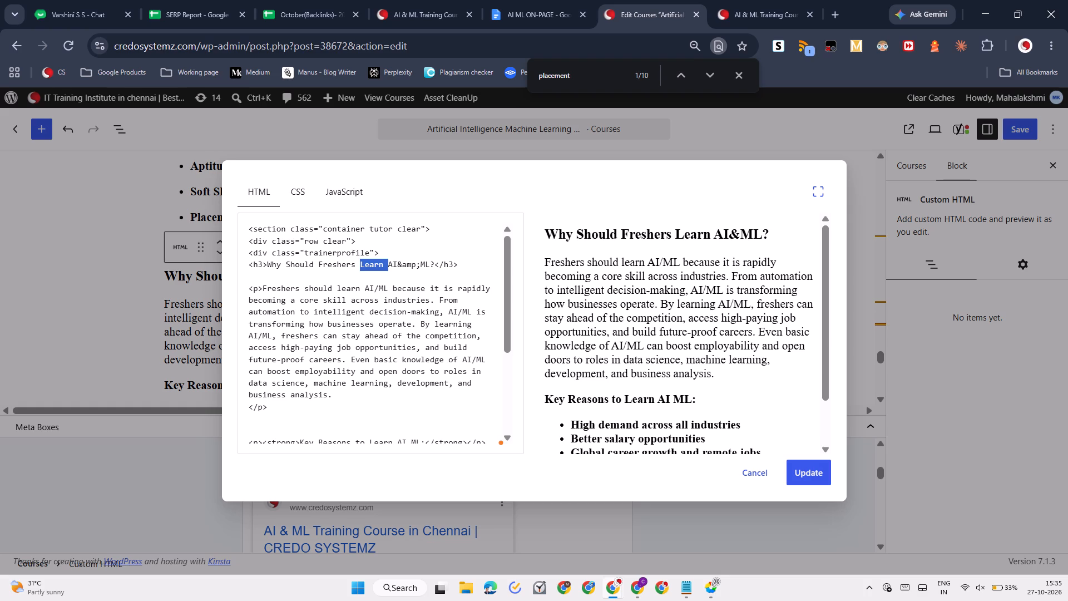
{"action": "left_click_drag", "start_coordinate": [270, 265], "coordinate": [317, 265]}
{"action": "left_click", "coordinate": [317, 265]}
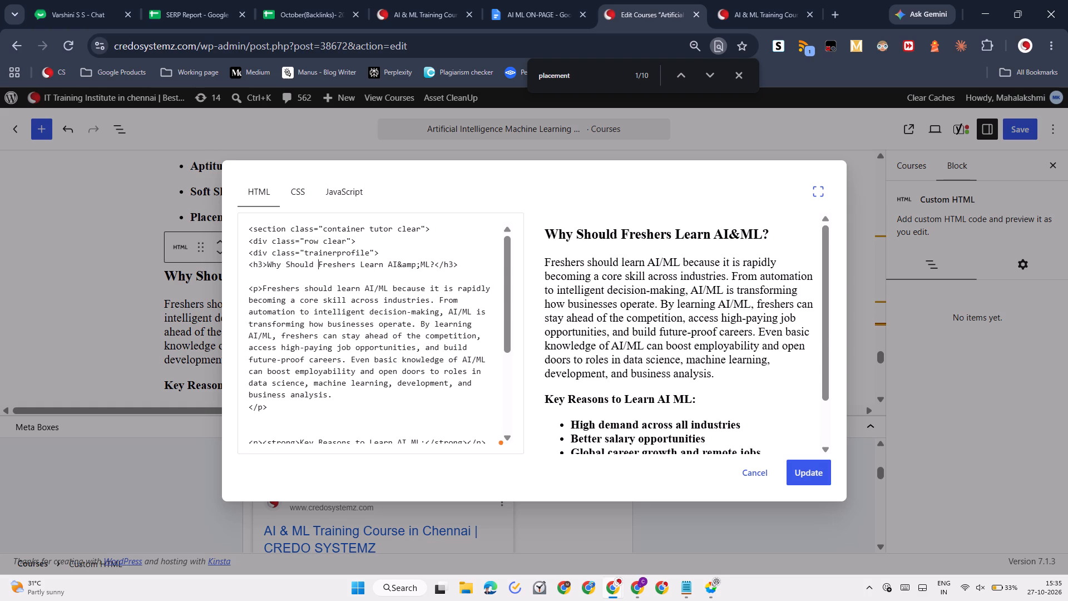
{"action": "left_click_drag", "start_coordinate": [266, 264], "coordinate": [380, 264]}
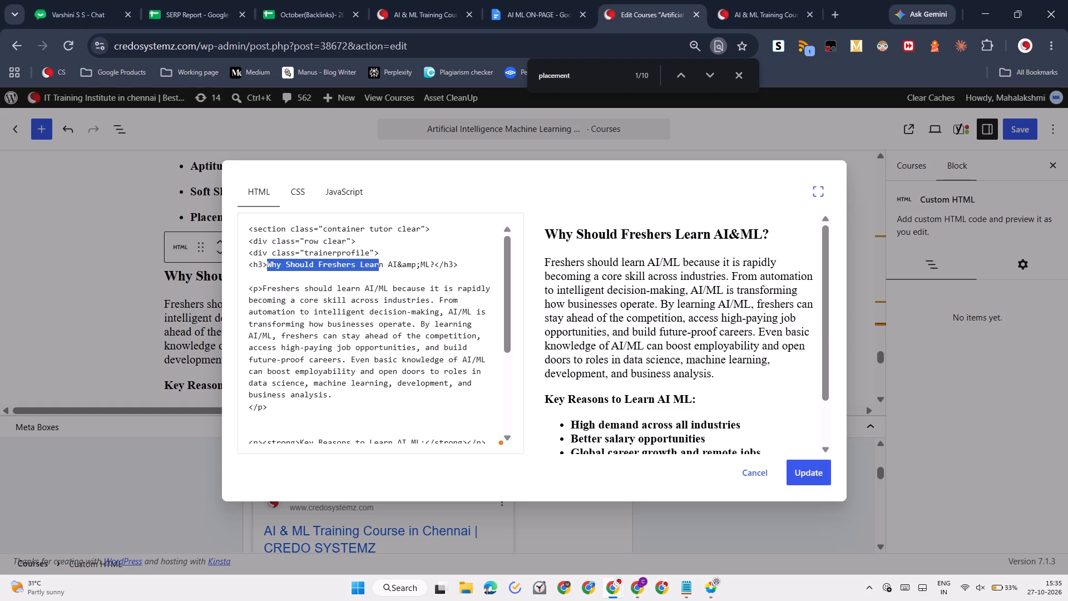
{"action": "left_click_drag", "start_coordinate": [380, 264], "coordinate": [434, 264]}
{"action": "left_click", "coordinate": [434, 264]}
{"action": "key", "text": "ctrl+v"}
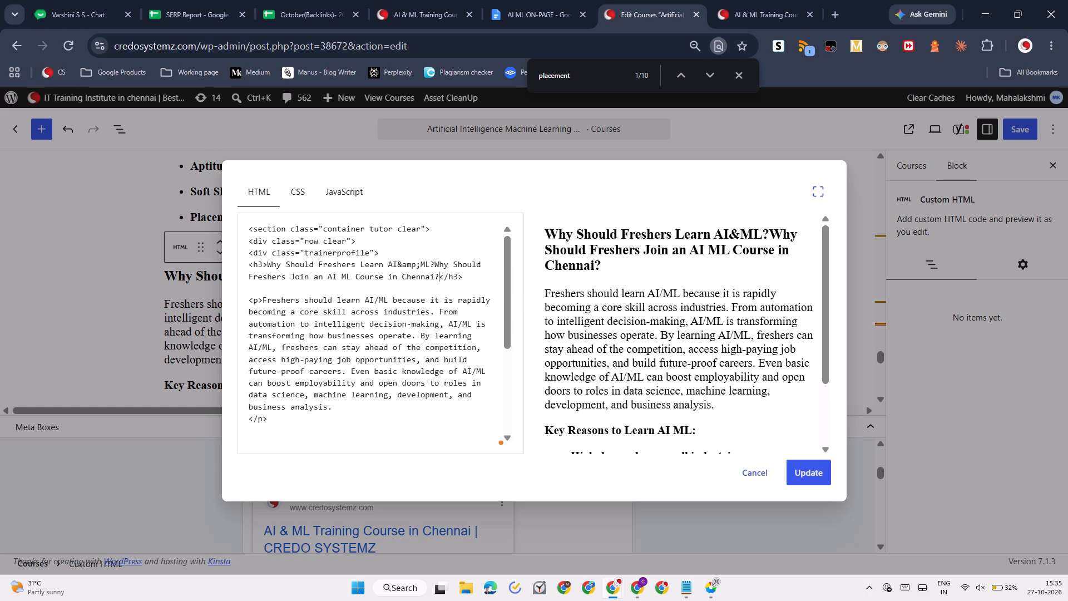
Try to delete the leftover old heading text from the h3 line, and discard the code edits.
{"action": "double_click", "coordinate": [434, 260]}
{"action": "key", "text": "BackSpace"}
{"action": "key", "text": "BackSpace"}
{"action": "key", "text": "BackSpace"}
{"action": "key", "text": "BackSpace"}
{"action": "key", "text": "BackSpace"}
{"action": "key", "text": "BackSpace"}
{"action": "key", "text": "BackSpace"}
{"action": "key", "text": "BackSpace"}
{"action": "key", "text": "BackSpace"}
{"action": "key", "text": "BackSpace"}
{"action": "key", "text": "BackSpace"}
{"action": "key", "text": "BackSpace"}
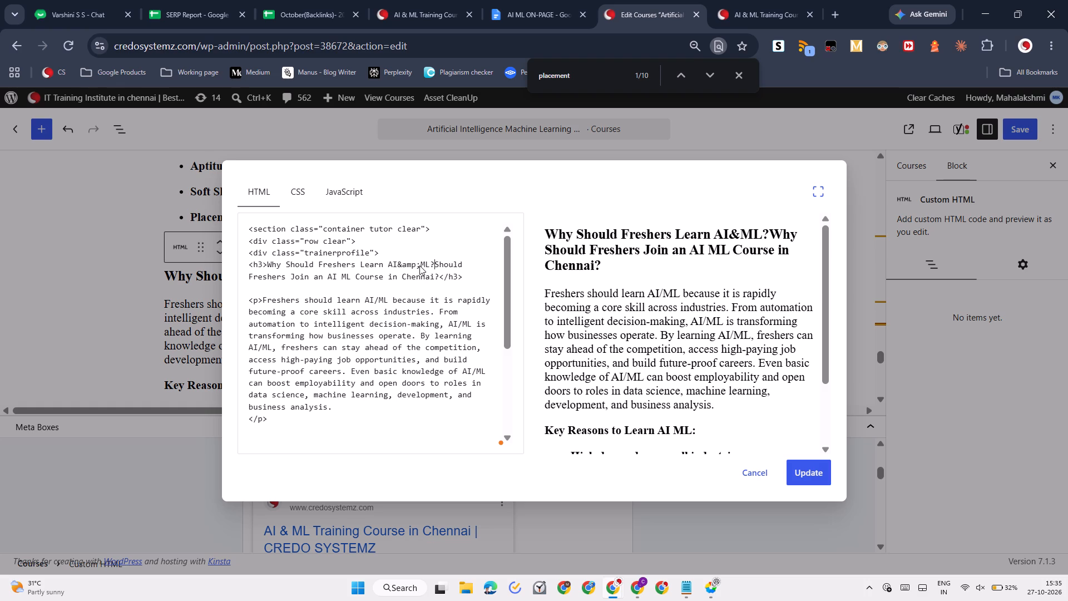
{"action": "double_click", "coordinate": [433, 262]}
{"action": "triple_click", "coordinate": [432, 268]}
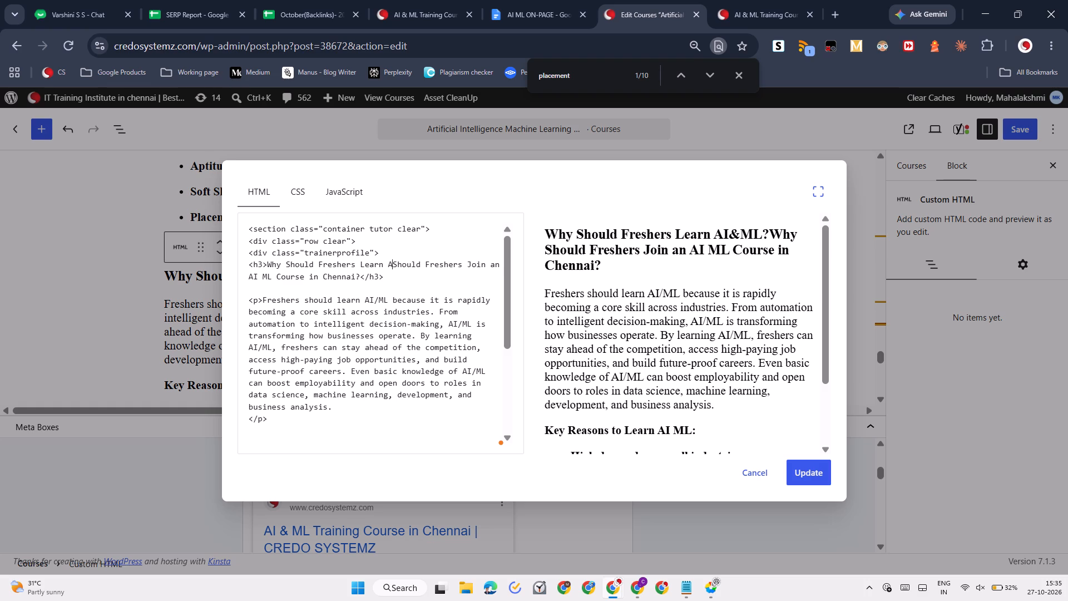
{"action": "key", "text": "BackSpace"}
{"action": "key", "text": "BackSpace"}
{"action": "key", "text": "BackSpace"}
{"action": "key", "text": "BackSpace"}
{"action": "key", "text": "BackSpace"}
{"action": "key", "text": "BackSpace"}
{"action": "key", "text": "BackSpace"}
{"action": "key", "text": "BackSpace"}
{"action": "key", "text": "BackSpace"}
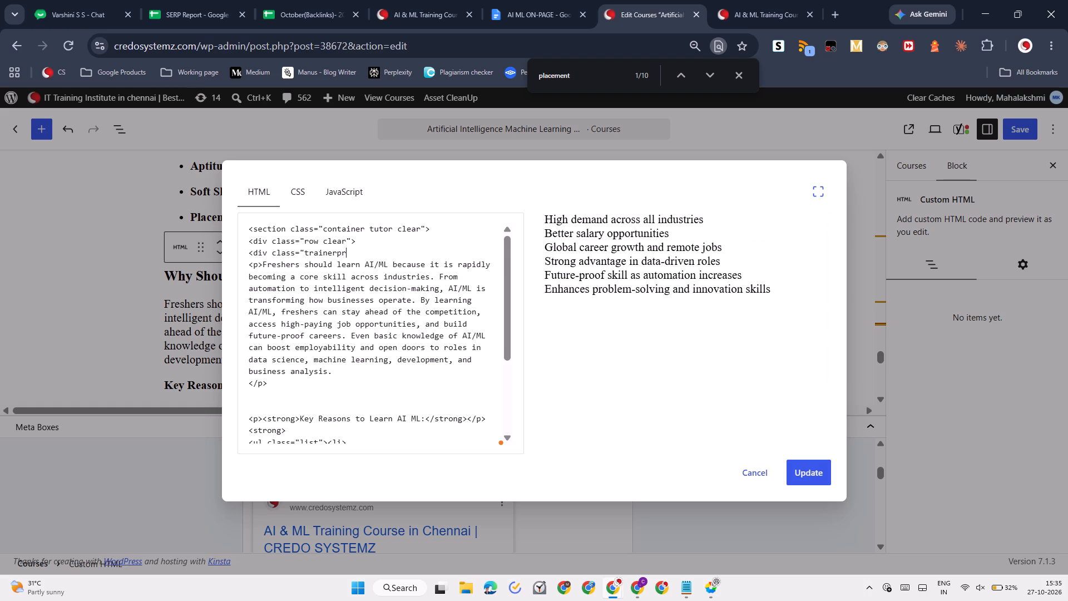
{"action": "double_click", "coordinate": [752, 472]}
Replace the freshers block's h3 heading text with "Why Should Freshers Join an AI ML Course in Chennai?" in its HTML code and apply the update.
{"action": "left_click", "coordinate": [408, 358]}
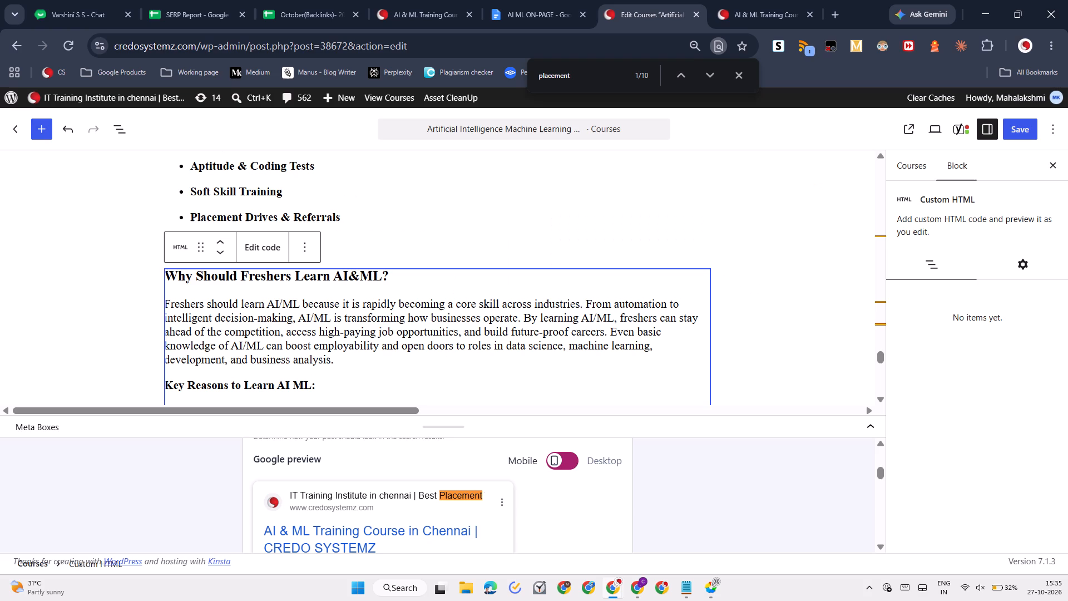
{"action": "left_click", "coordinate": [279, 255]}
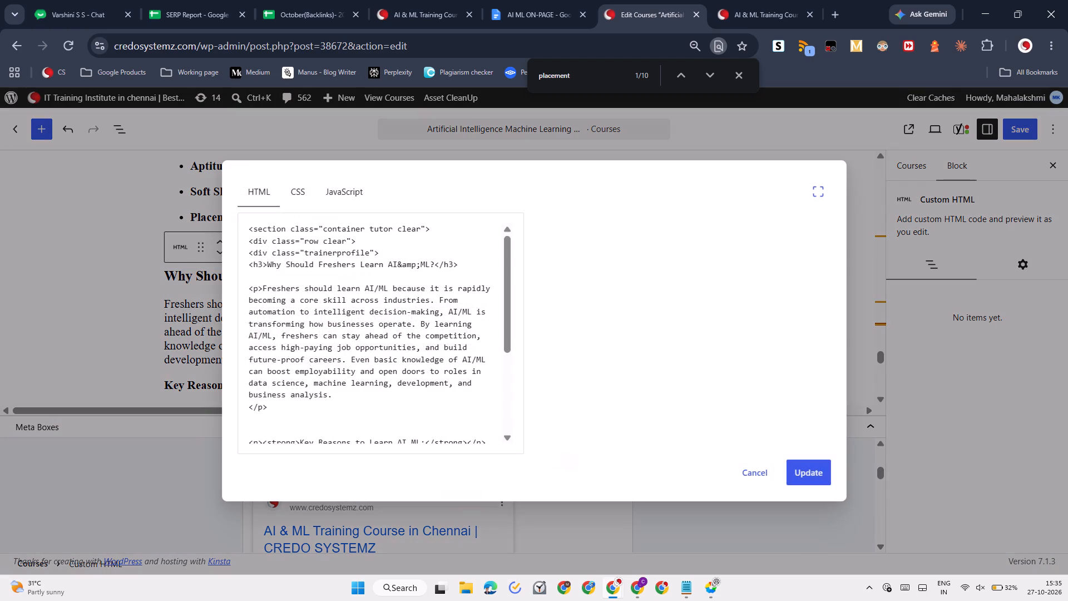
{"action": "left_click", "coordinate": [353, 297]}
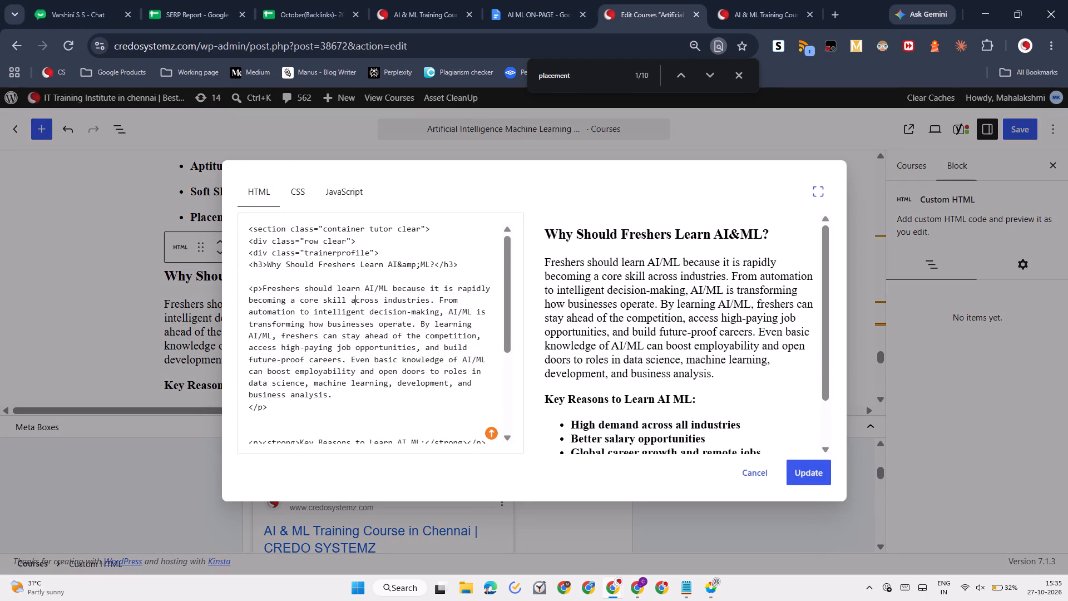
{"action": "left_click_drag", "start_coordinate": [432, 262], "coordinate": [294, 263]}
{"action": "key", "text": "BackSpace"}
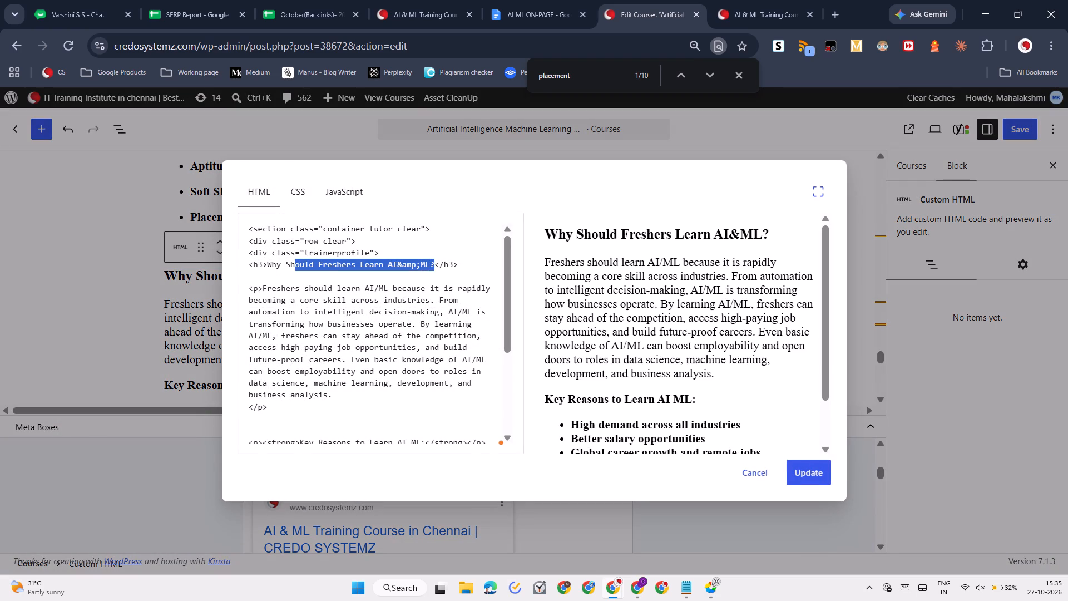
{"action": "key", "text": "BackSpace"}
{"action": "key", "text": "BackSpace"}
{"action": "key", "text": "BackSpace"}
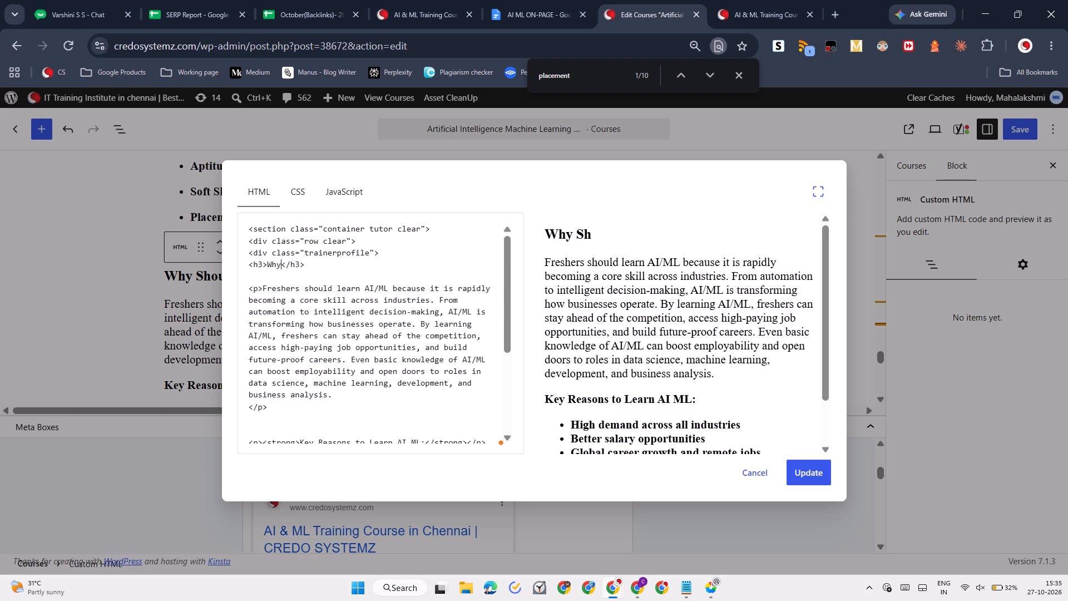
{"action": "left_click_drag", "start_coordinate": [265, 264], "coordinate": [286, 264]}
{"action": "left_click_drag", "start_coordinate": [286, 264], "coordinate": [279, 267]}
{"action": "key", "text": "BackSpace"}
{"action": "key", "text": "ctrl+v"}
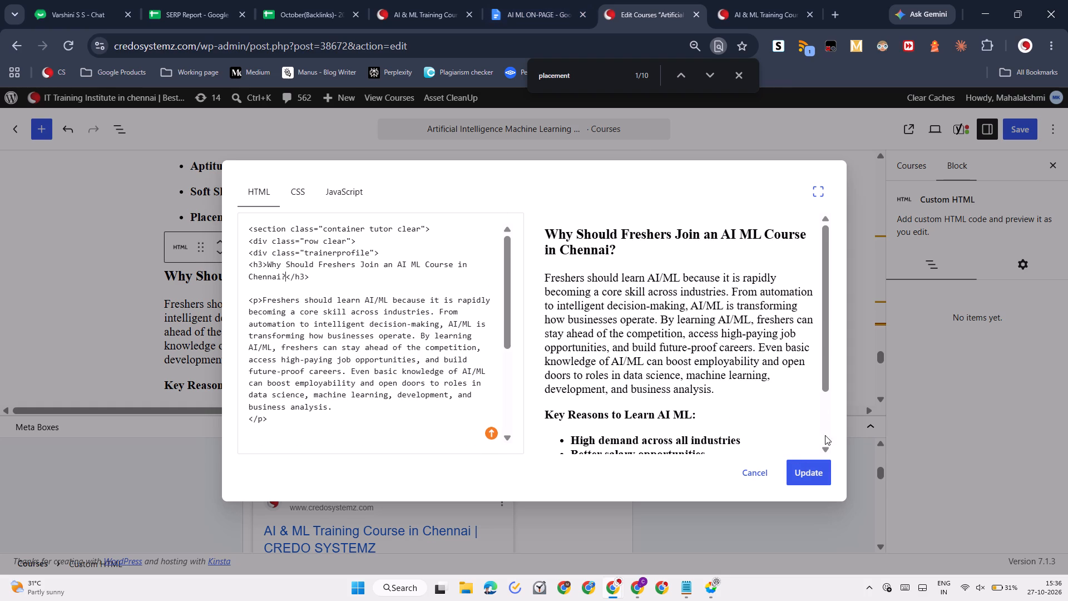
{"action": "left_click", "coordinate": [812, 474]}
{"action": "left_click", "coordinate": [570, 0]}
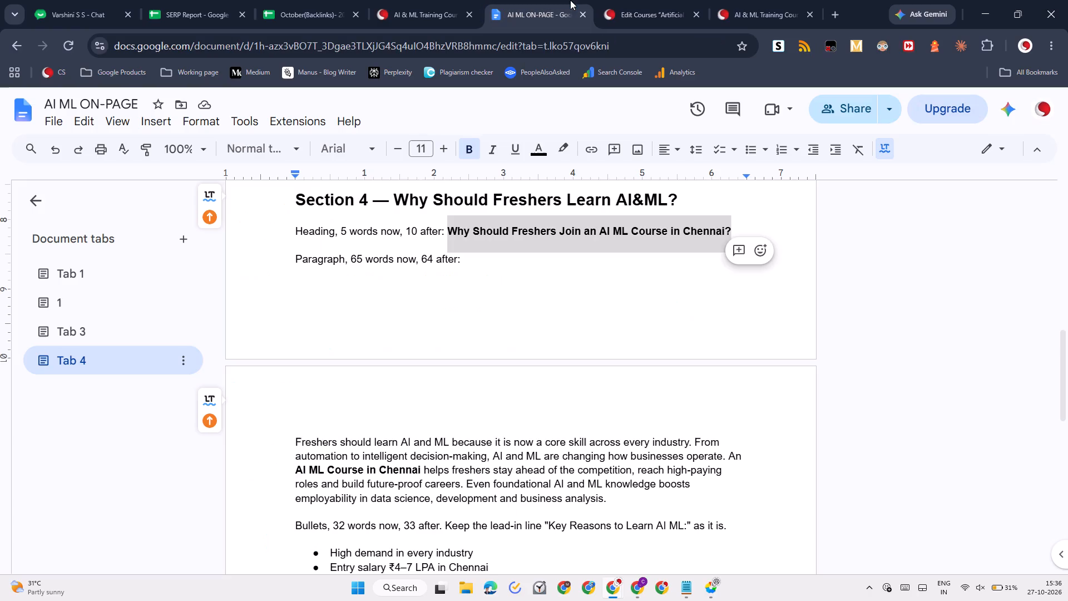
{"action": "scroll", "coordinate": [473, 304], "scroll_direction": "down", "scroll_amount": 3}
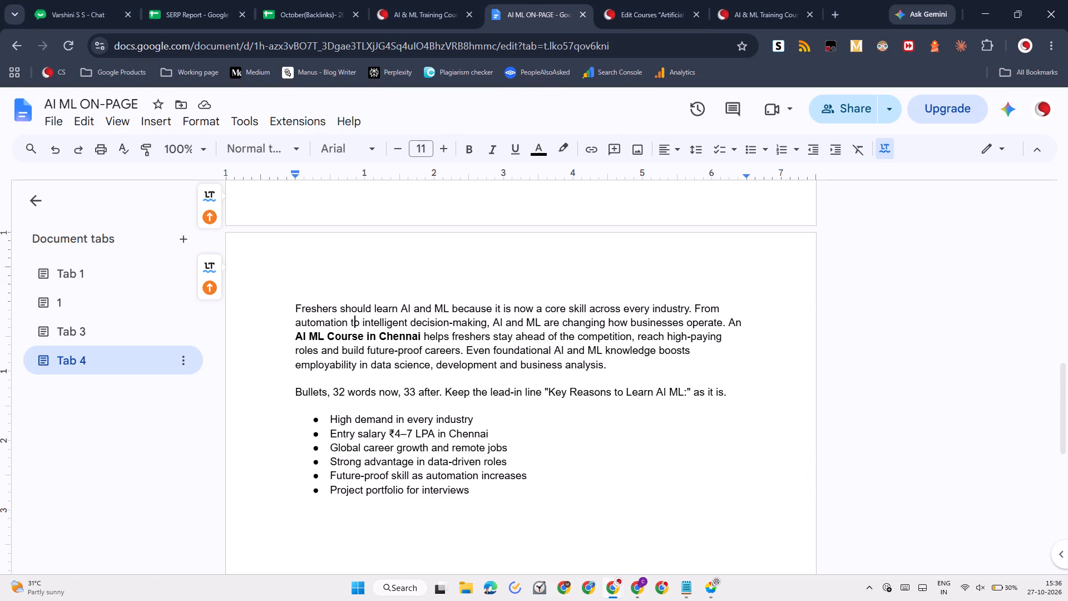
{"action": "left_click", "coordinate": [654, 0]}
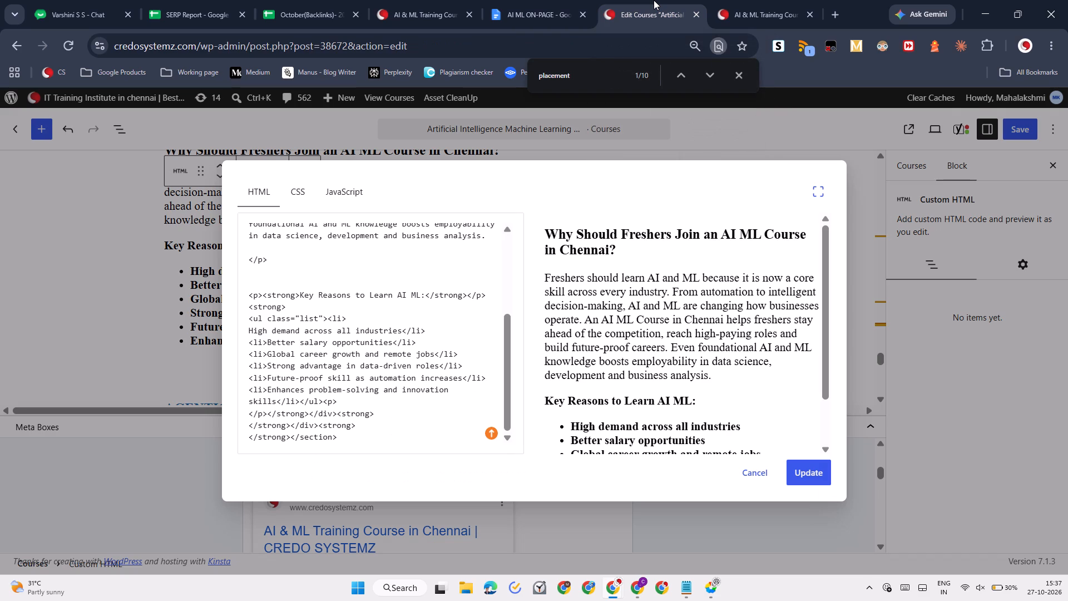
{"action": "left_click", "coordinate": [560, 0]}
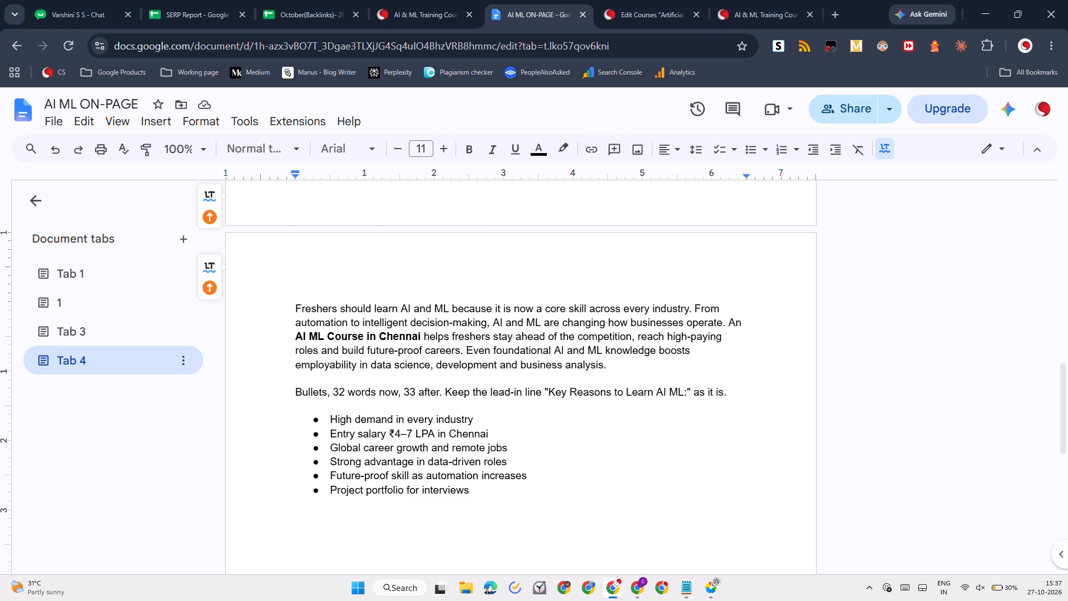
{"action": "left_click_drag", "start_coordinate": [481, 416], "coordinate": [374, 416]}
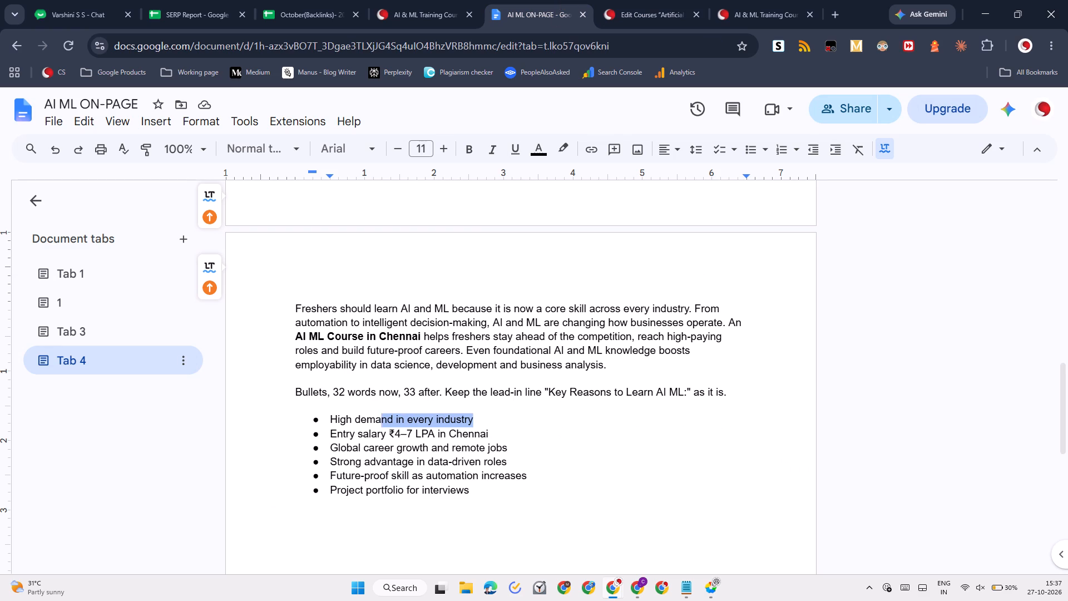
{"action": "left_click_drag", "start_coordinate": [374, 416], "coordinate": [332, 417]}
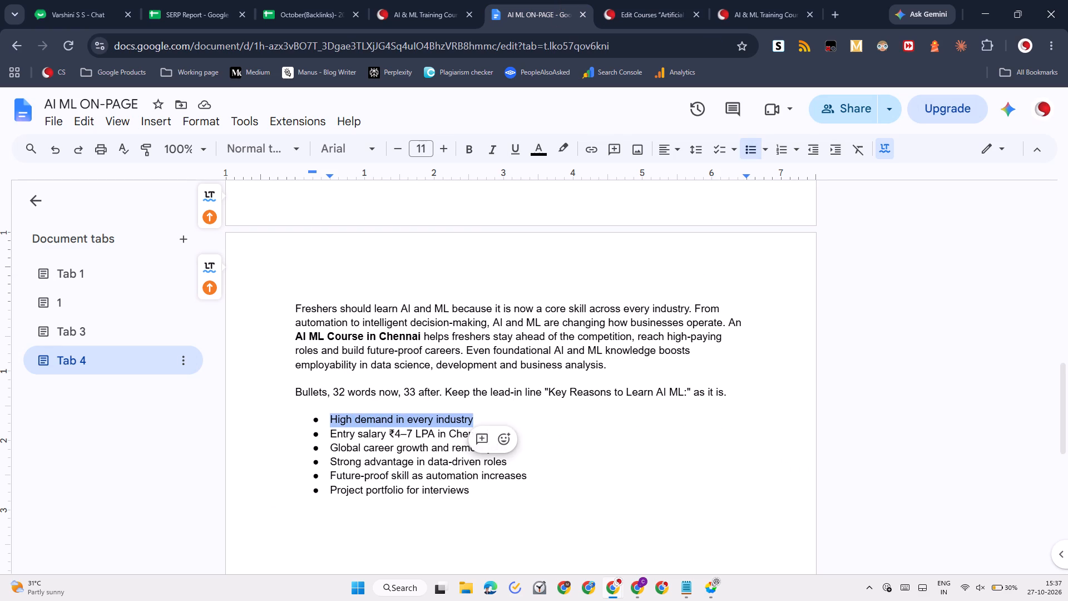
{"action": "key", "text": "ctrl+c"}
{"action": "left_click", "coordinate": [641, 0]}
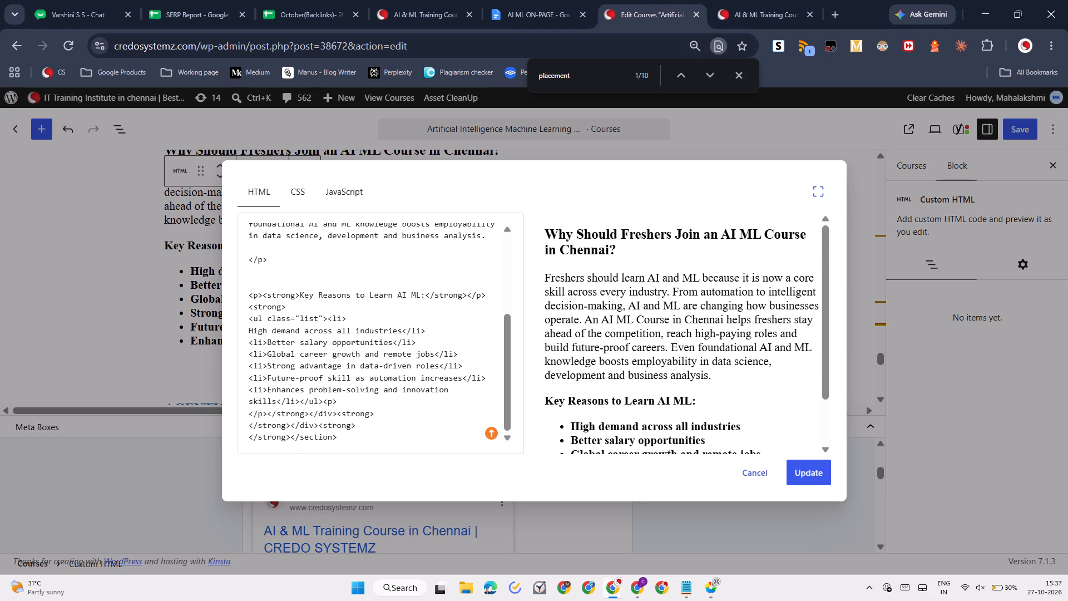
Replace the first "Key Reasons to Learn AI ML:" list item in the HTML code with "High demand in every industry".
{"action": "left_click_drag", "start_coordinate": [248, 331], "coordinate": [255, 332]}
{"action": "left_click_drag", "start_coordinate": [255, 332], "coordinate": [401, 327]}
{"action": "key", "text": "ctrl+v"}
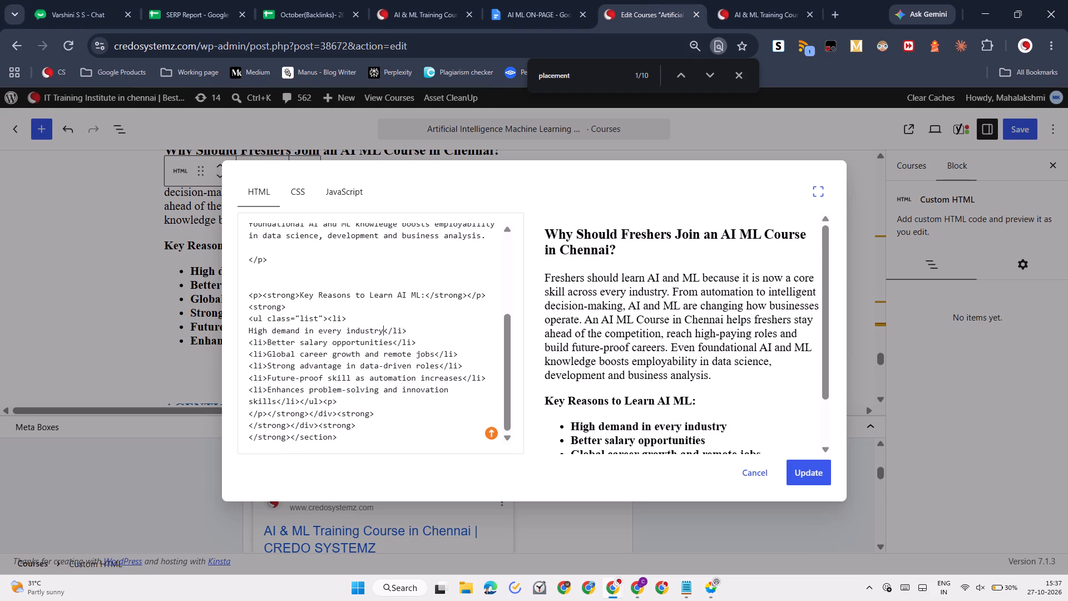
Copy the second Section 4 bullet, "Entry salary ₹4–7 LPA in Chennai", and replace the "Better salary opportunities" list item with it.
{"action": "left_click", "coordinate": [520, 0]}
{"action": "left_click", "coordinate": [395, 311]}
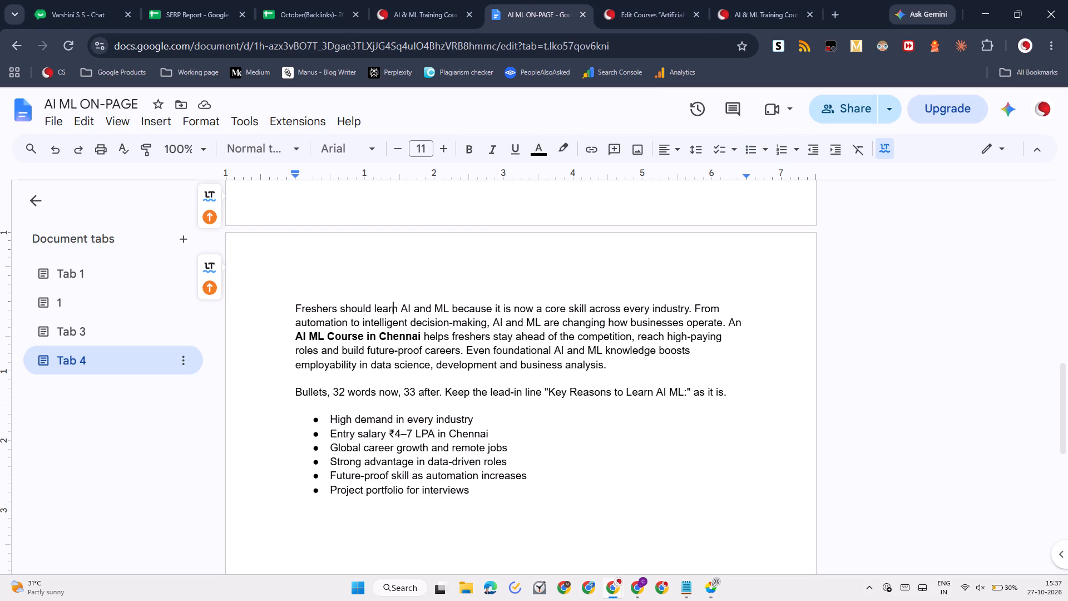
{"action": "left_click_drag", "start_coordinate": [327, 434], "coordinate": [496, 432]}
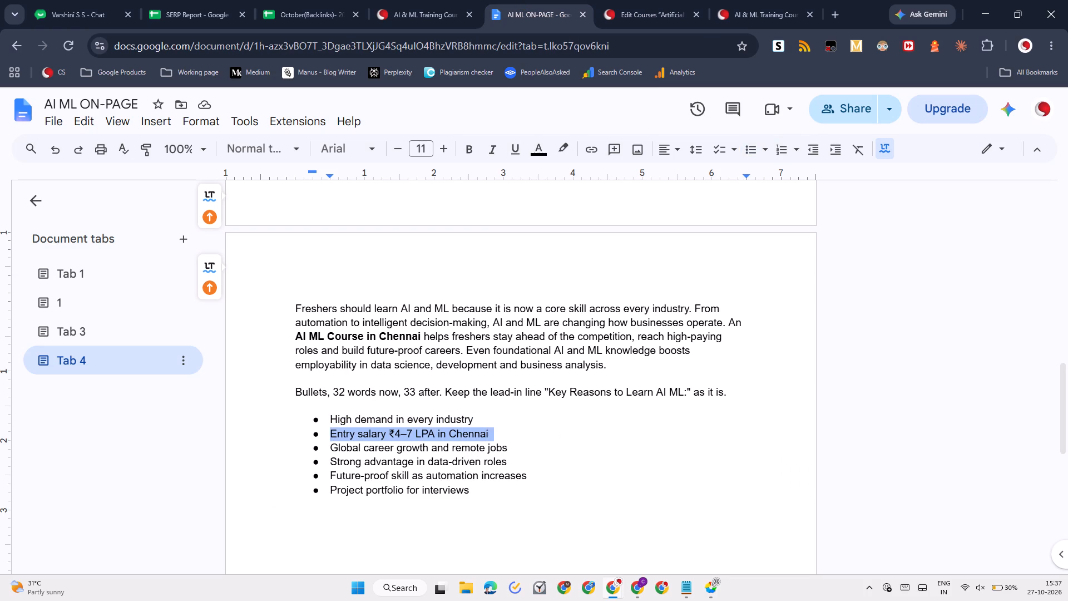
{"action": "left_click_drag", "start_coordinate": [496, 432], "coordinate": [496, 432]}
{"action": "key", "text": "ctrl+c"}
{"action": "left_click", "coordinate": [652, 0]}
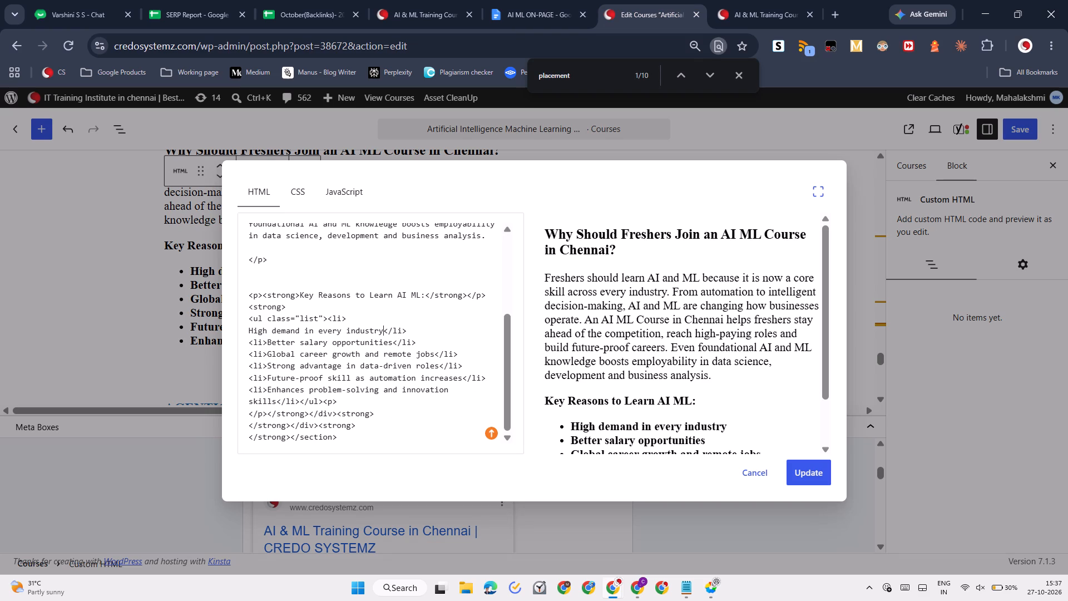
{"action": "left_click", "coordinate": [546, 0]}
{"action": "left_click", "coordinate": [645, 0]}
{"action": "left_click", "coordinate": [270, 344]}
{"action": "left_click_drag", "start_coordinate": [266, 347], "coordinate": [271, 347]}
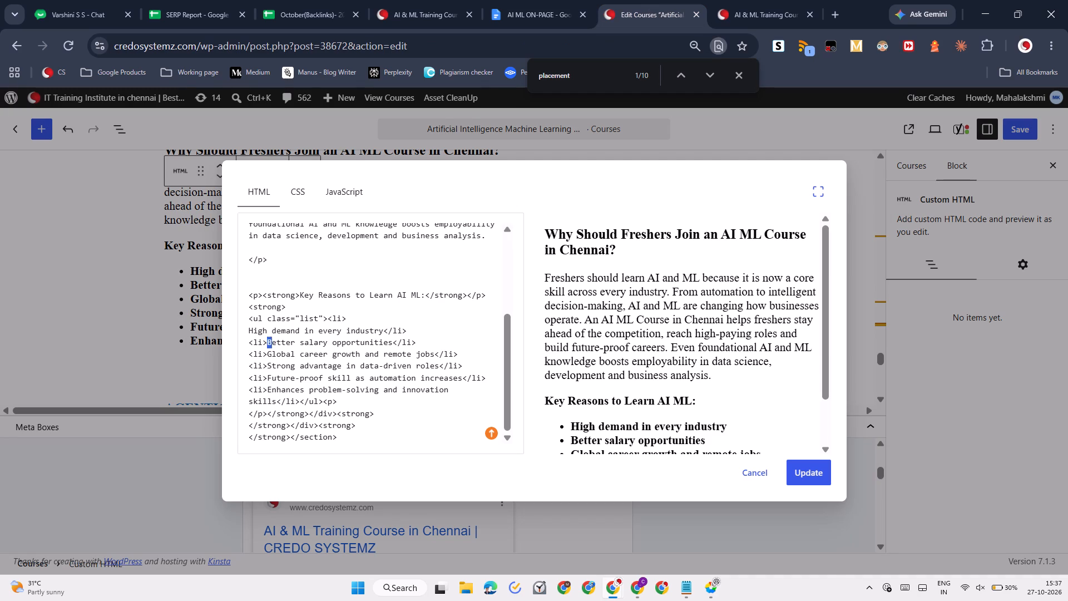
{"action": "left_click_drag", "start_coordinate": [271, 347], "coordinate": [391, 338]}
{"action": "key", "text": "ctrl+v"}
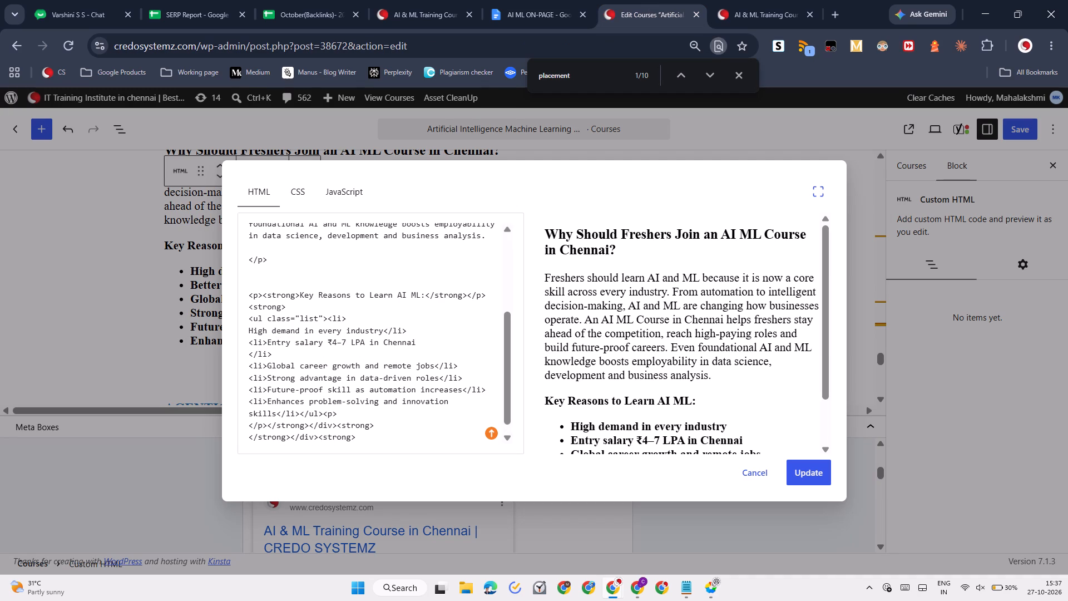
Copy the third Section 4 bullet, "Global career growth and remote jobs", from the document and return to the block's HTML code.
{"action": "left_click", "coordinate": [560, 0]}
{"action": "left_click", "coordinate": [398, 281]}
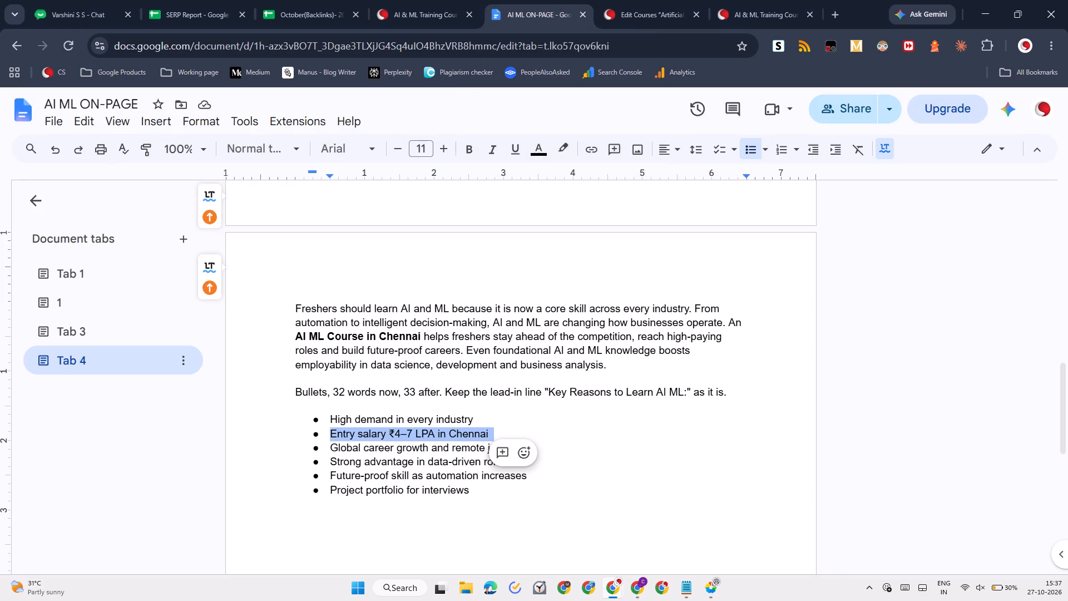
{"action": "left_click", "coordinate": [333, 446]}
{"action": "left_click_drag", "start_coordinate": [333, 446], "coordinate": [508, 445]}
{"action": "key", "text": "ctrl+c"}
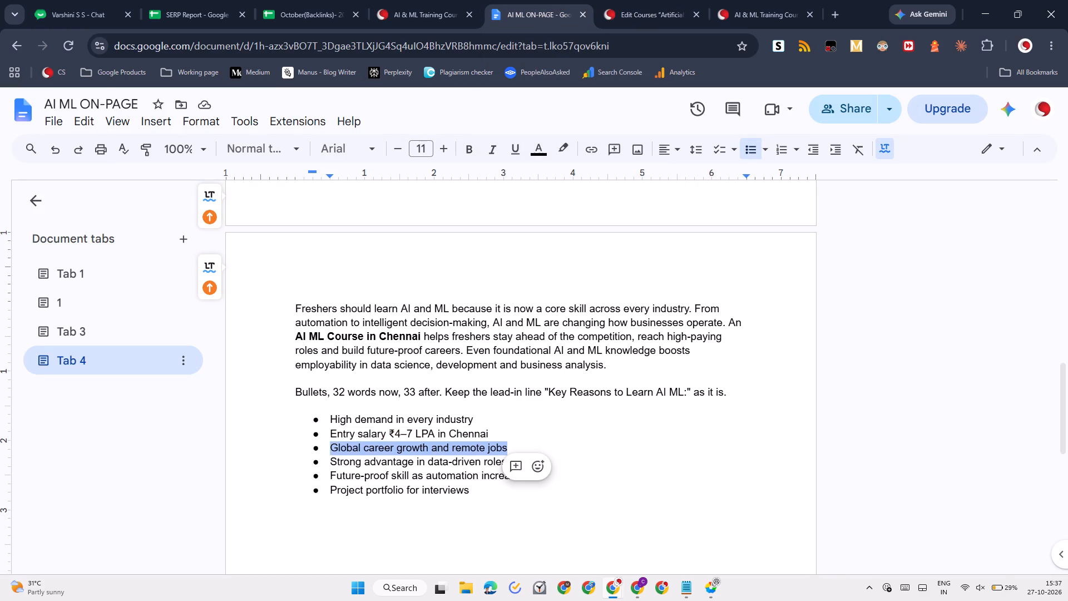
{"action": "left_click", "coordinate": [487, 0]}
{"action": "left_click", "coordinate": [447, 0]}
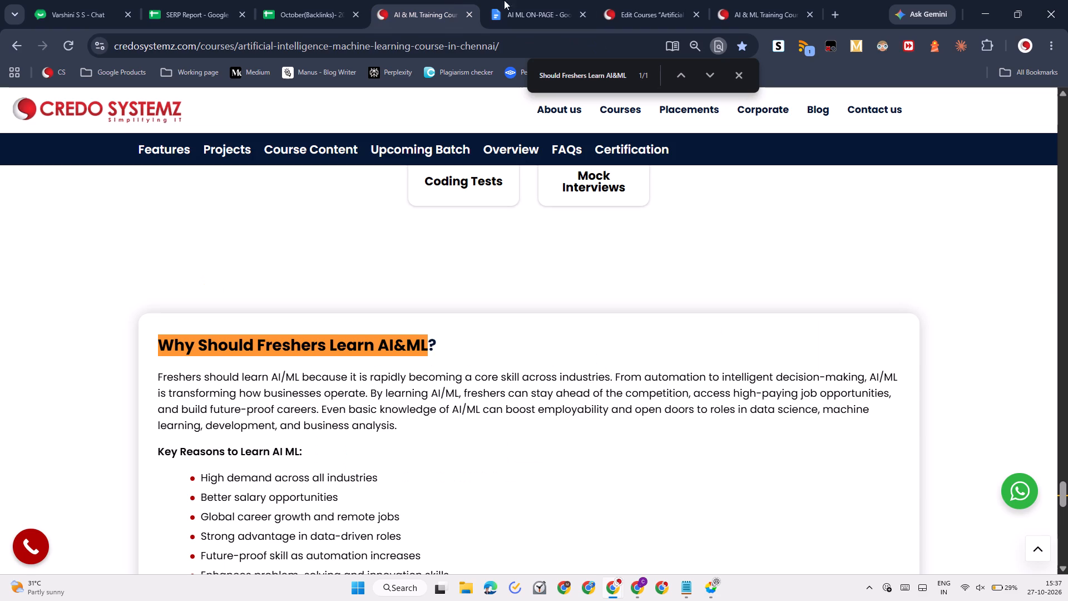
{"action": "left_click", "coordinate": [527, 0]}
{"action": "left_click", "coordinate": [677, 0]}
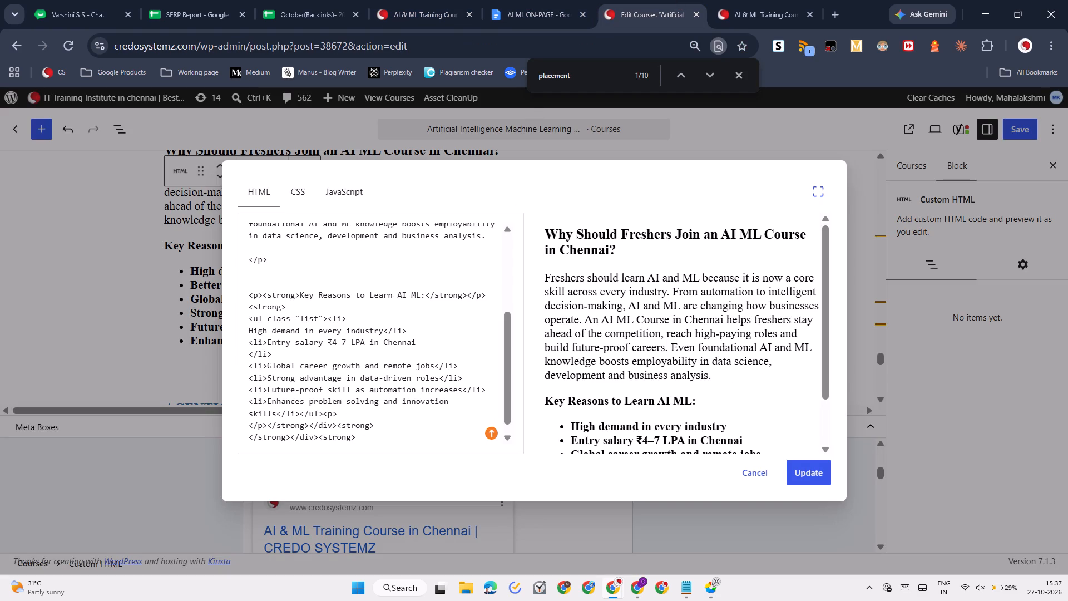
Compare the remaining Section 4 bullets in the AI ML ON-PAGE document with the list items in the block's HTML code.
{"action": "scroll", "coordinate": [572, 372], "scroll_direction": "down", "scroll_amount": 2}
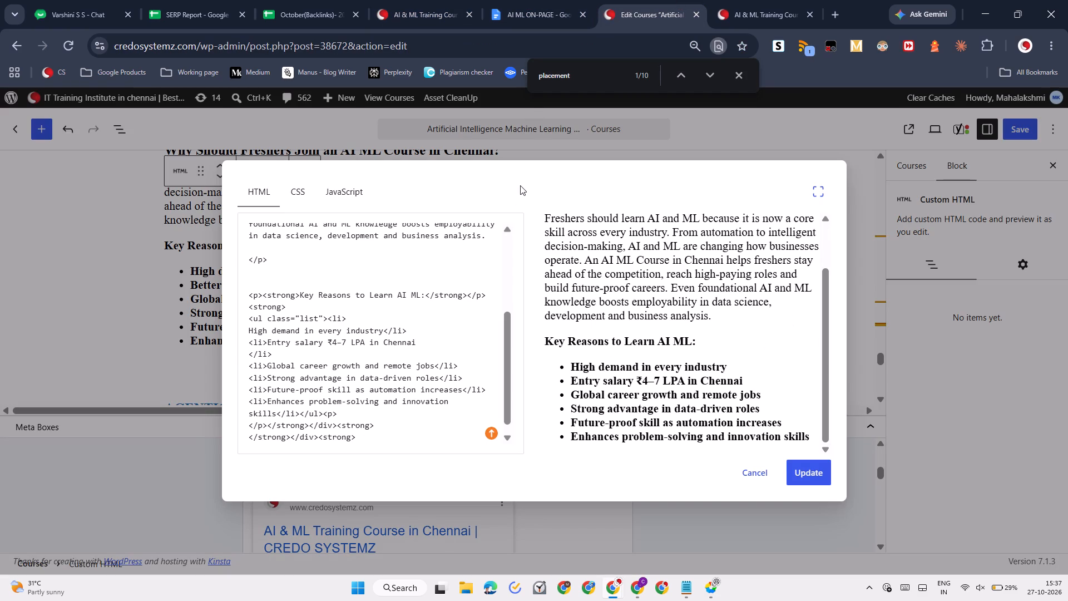
{"action": "left_click", "coordinate": [516, 0]}
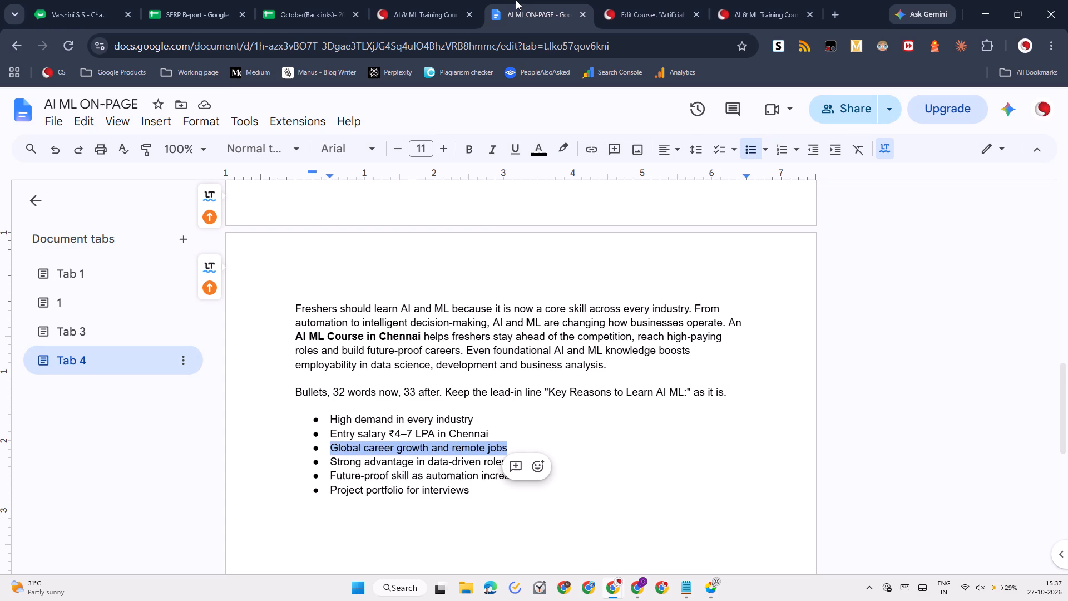
{"action": "left_click", "coordinate": [671, 0]}
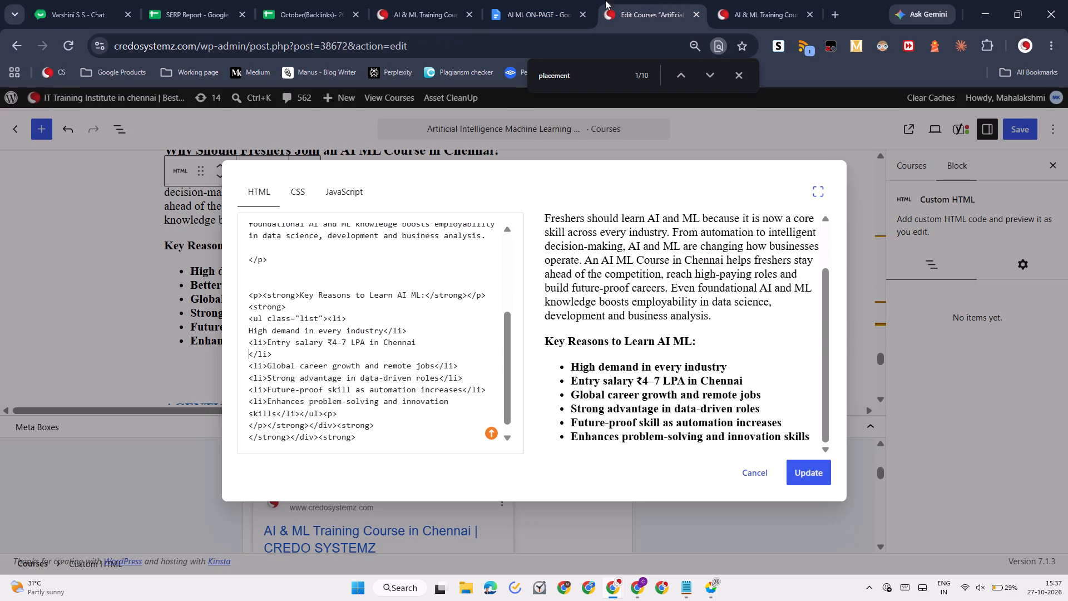
{"action": "left_click", "coordinate": [561, 0]}
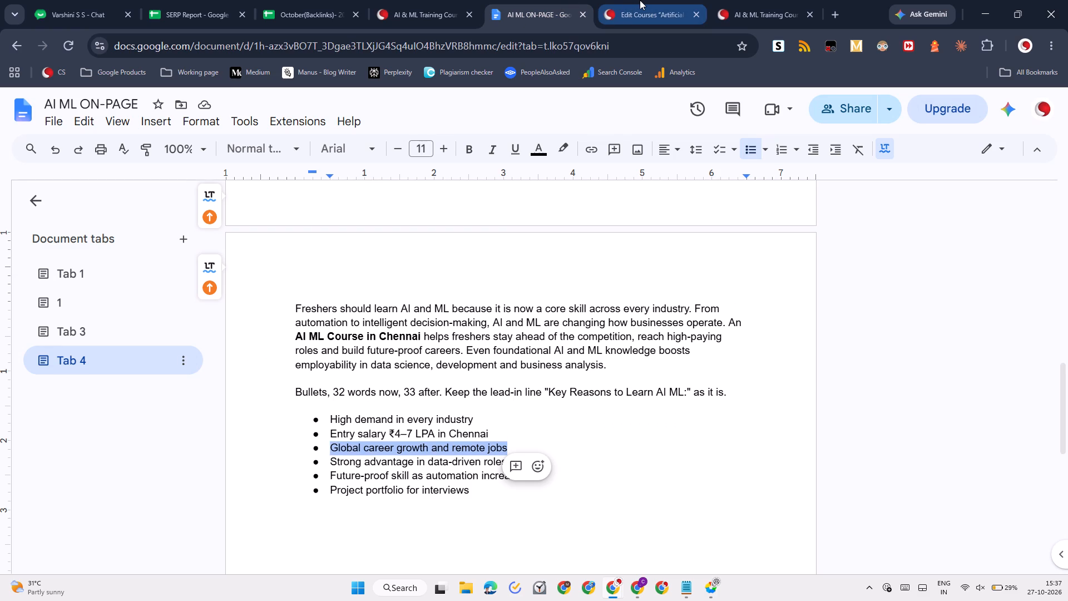
{"action": "left_click", "coordinate": [640, 0]}
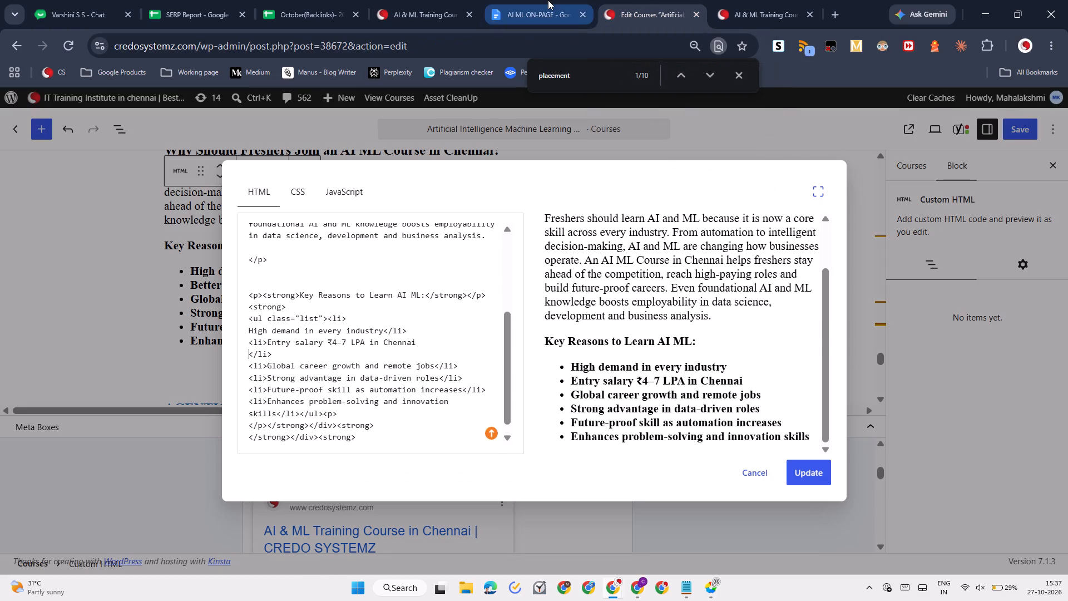
{"action": "left_click", "coordinate": [548, 0]}
{"action": "left_click", "coordinate": [347, 454]}
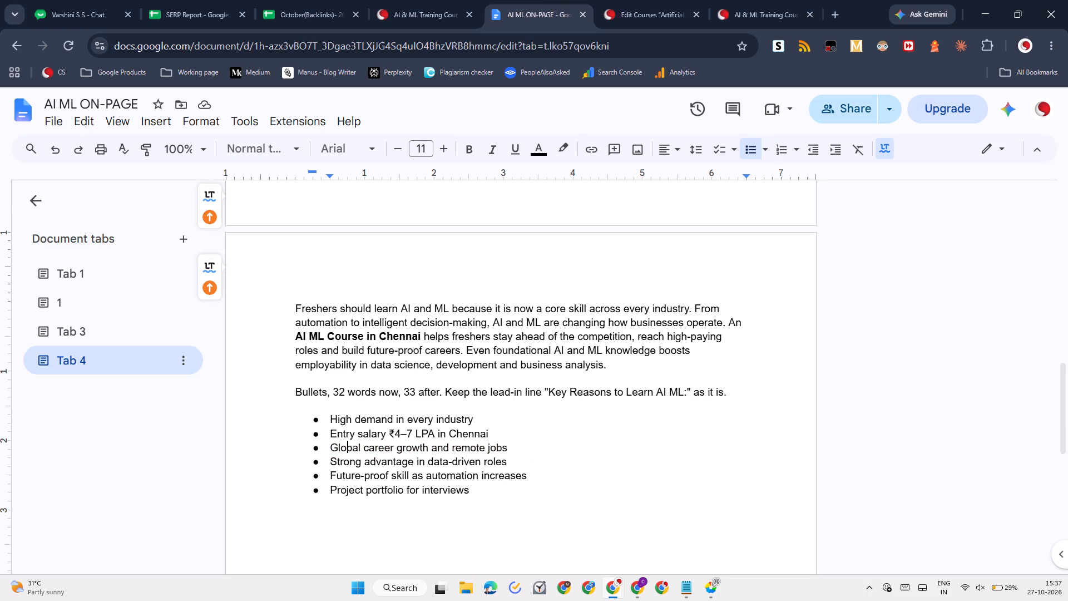
{"action": "left_click", "coordinate": [624, 0]}
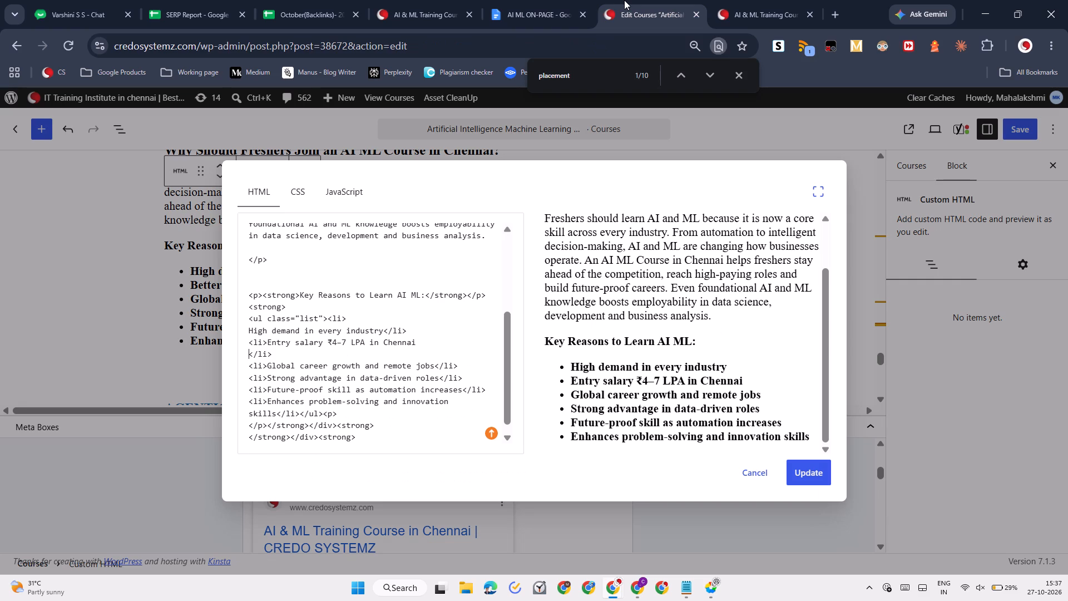
{"action": "left_click", "coordinate": [555, 0]}
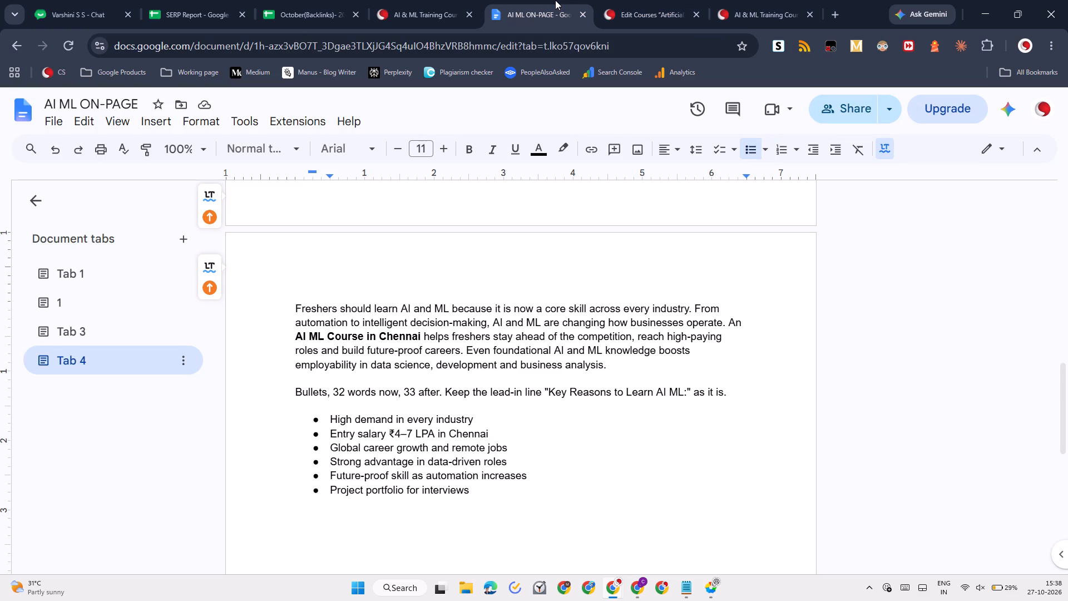
{"action": "left_click", "coordinate": [632, 0]}
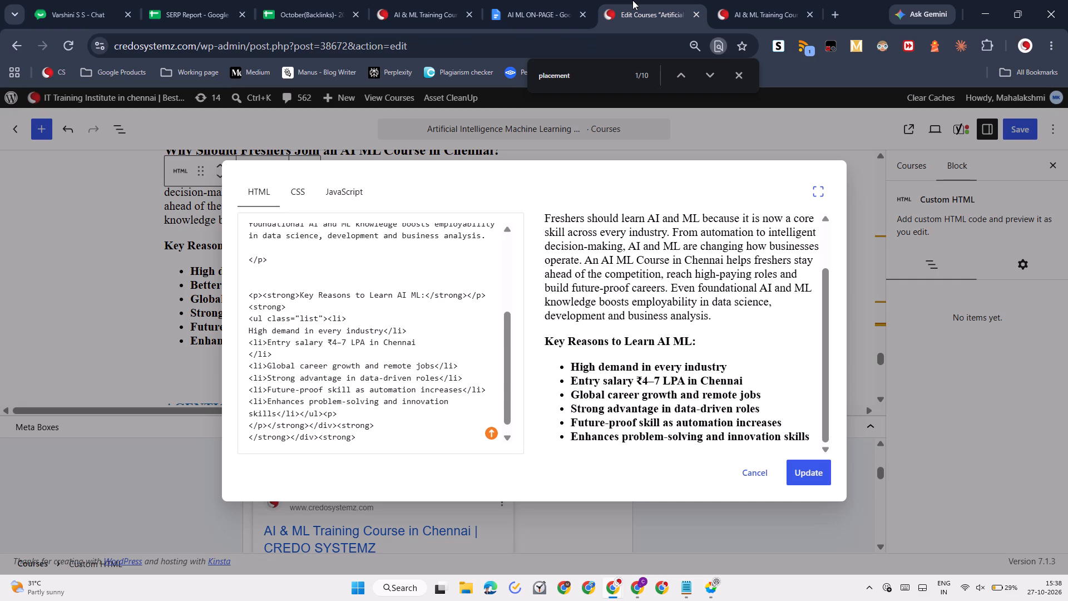
{"action": "left_click", "coordinate": [563, 0]}
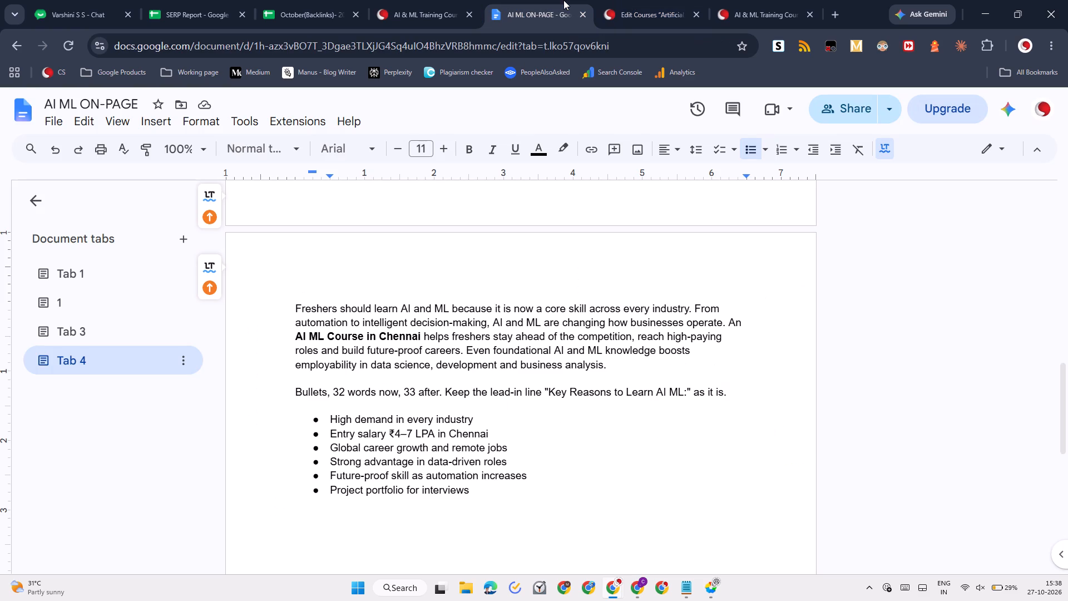
{"action": "left_click", "coordinate": [625, 0]}
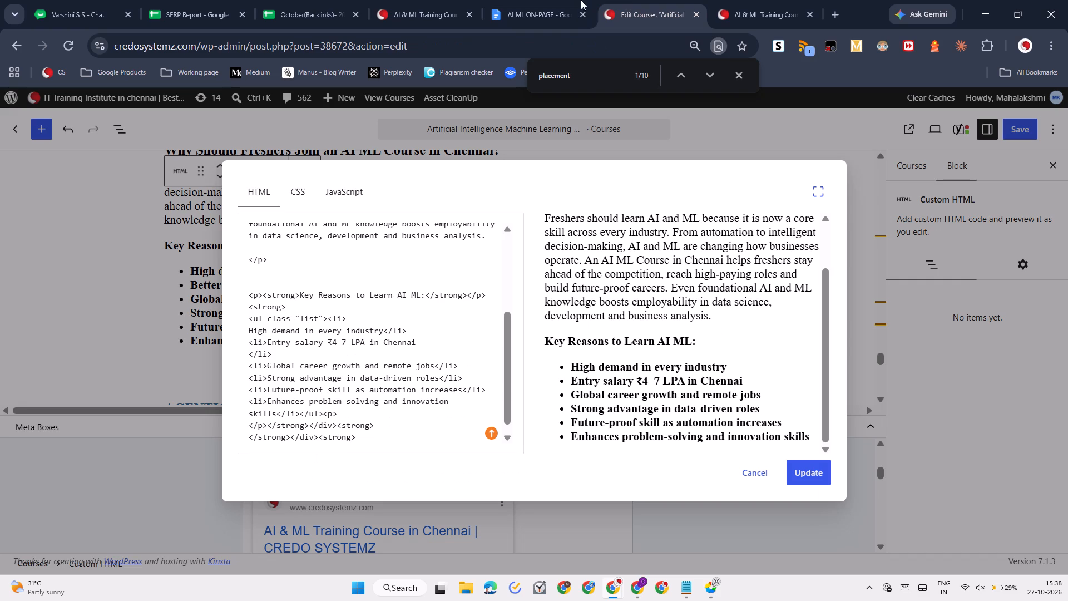
Copy the last Section 4 bullet, "Project portfolio for interviews", replace the final list item in the block's HTML with it, and apply the update.
{"action": "left_click", "coordinate": [563, 0]}
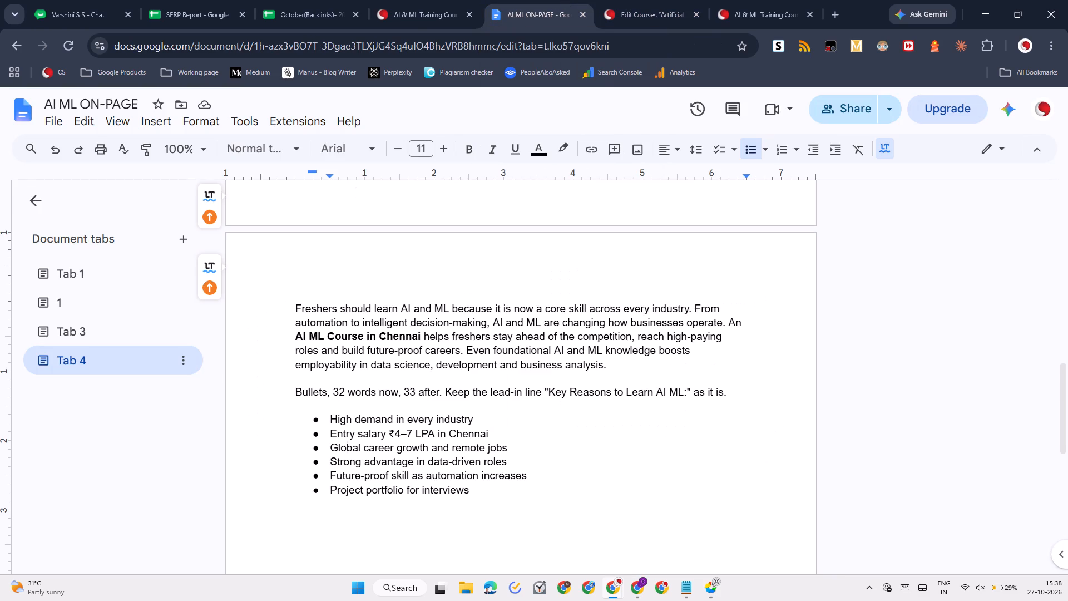
{"action": "left_click_drag", "start_coordinate": [471, 490], "coordinate": [328, 491]}
{"action": "key", "text": "ctrl+c"}
{"action": "left_click", "coordinate": [624, 0]}
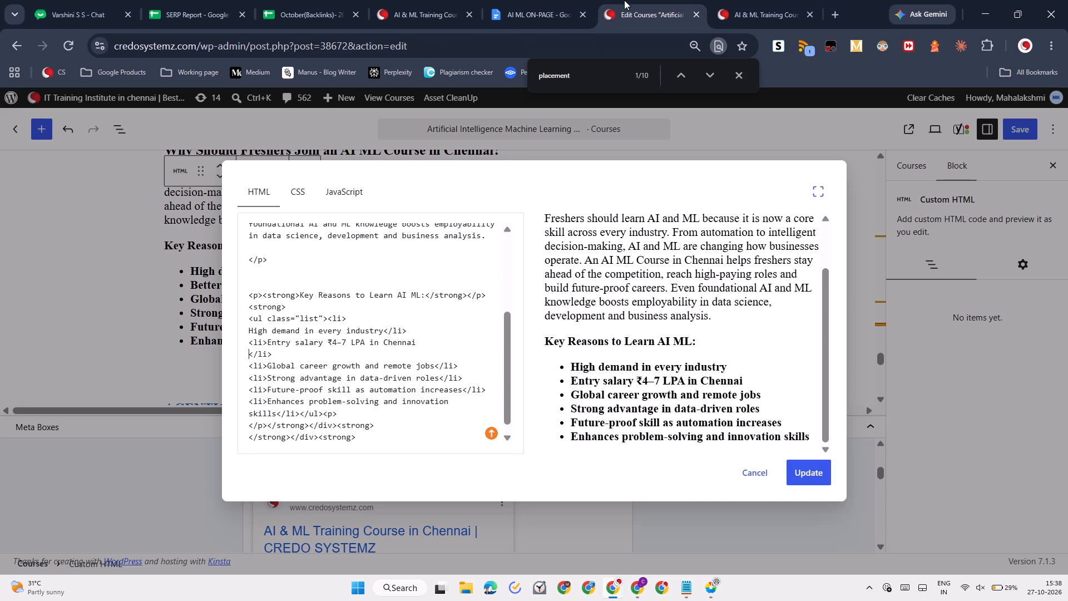
{"action": "scroll", "coordinate": [451, 318], "scroll_direction": "down", "scroll_amount": 2}
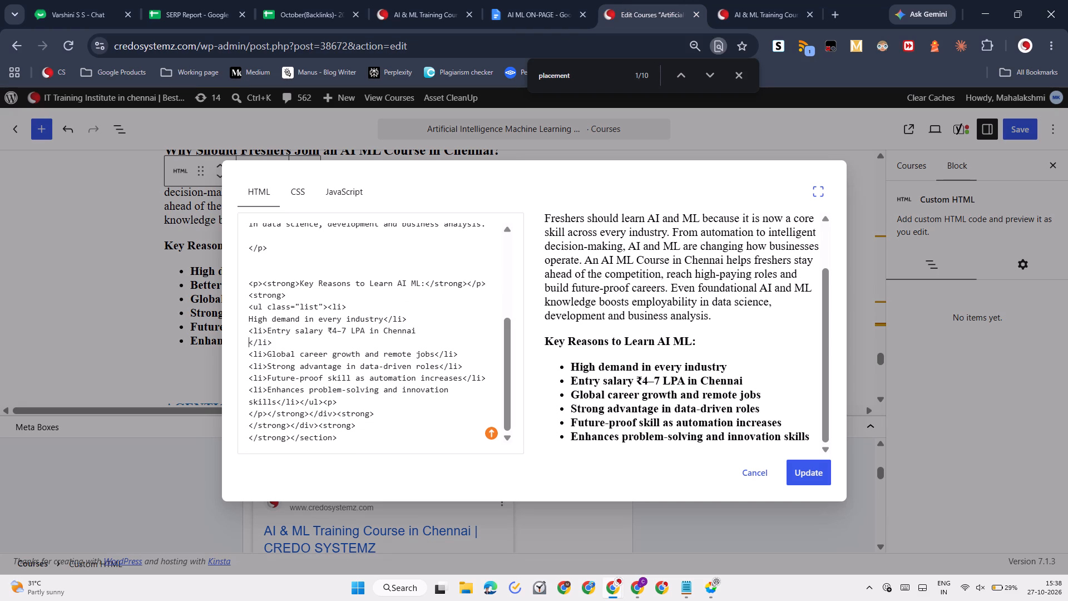
{"action": "left_click_drag", "start_coordinate": [278, 401], "coordinate": [267, 387]}
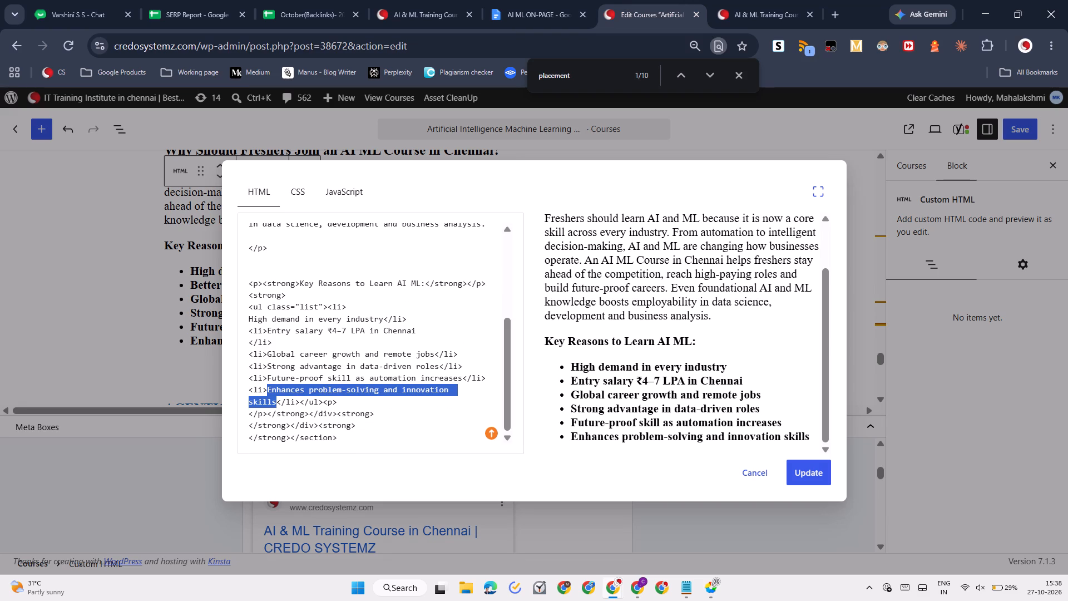
{"action": "key", "text": "ctrl+v"}
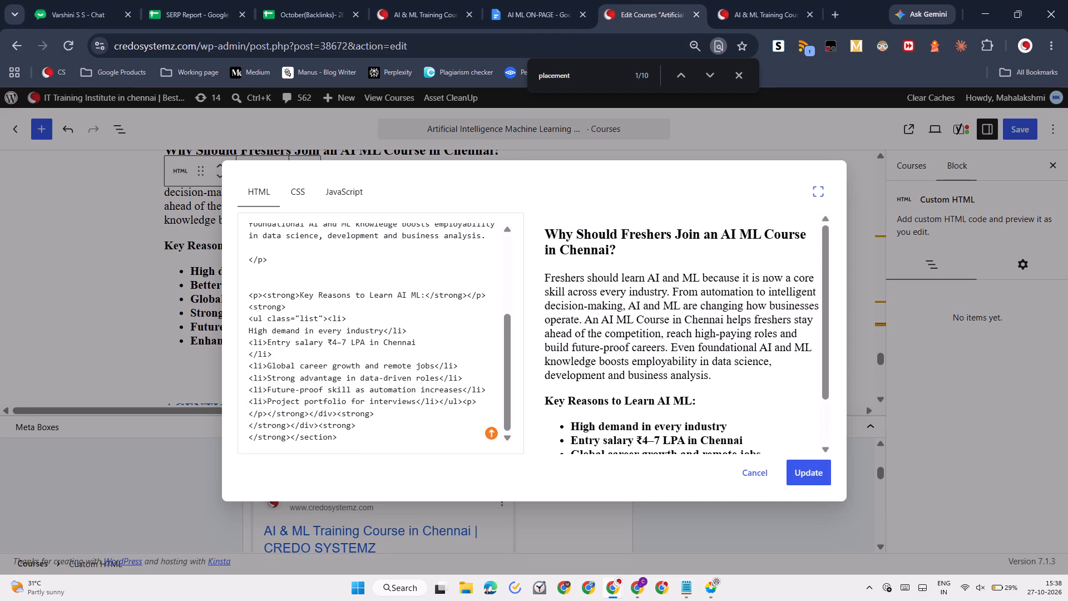
{"action": "scroll", "coordinate": [636, 416], "scroll_direction": "down", "scroll_amount": 4}
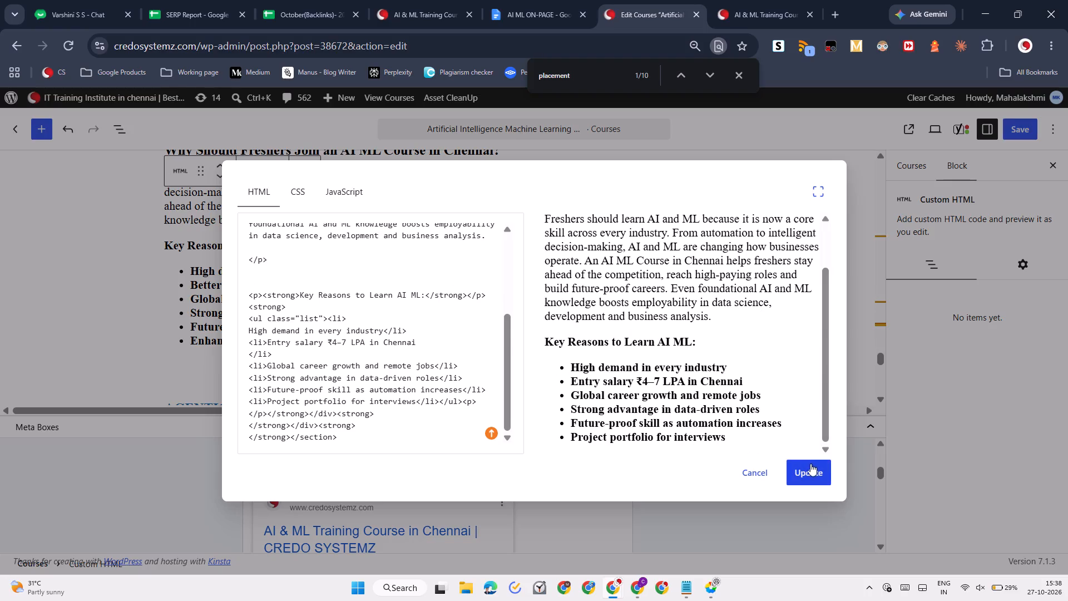